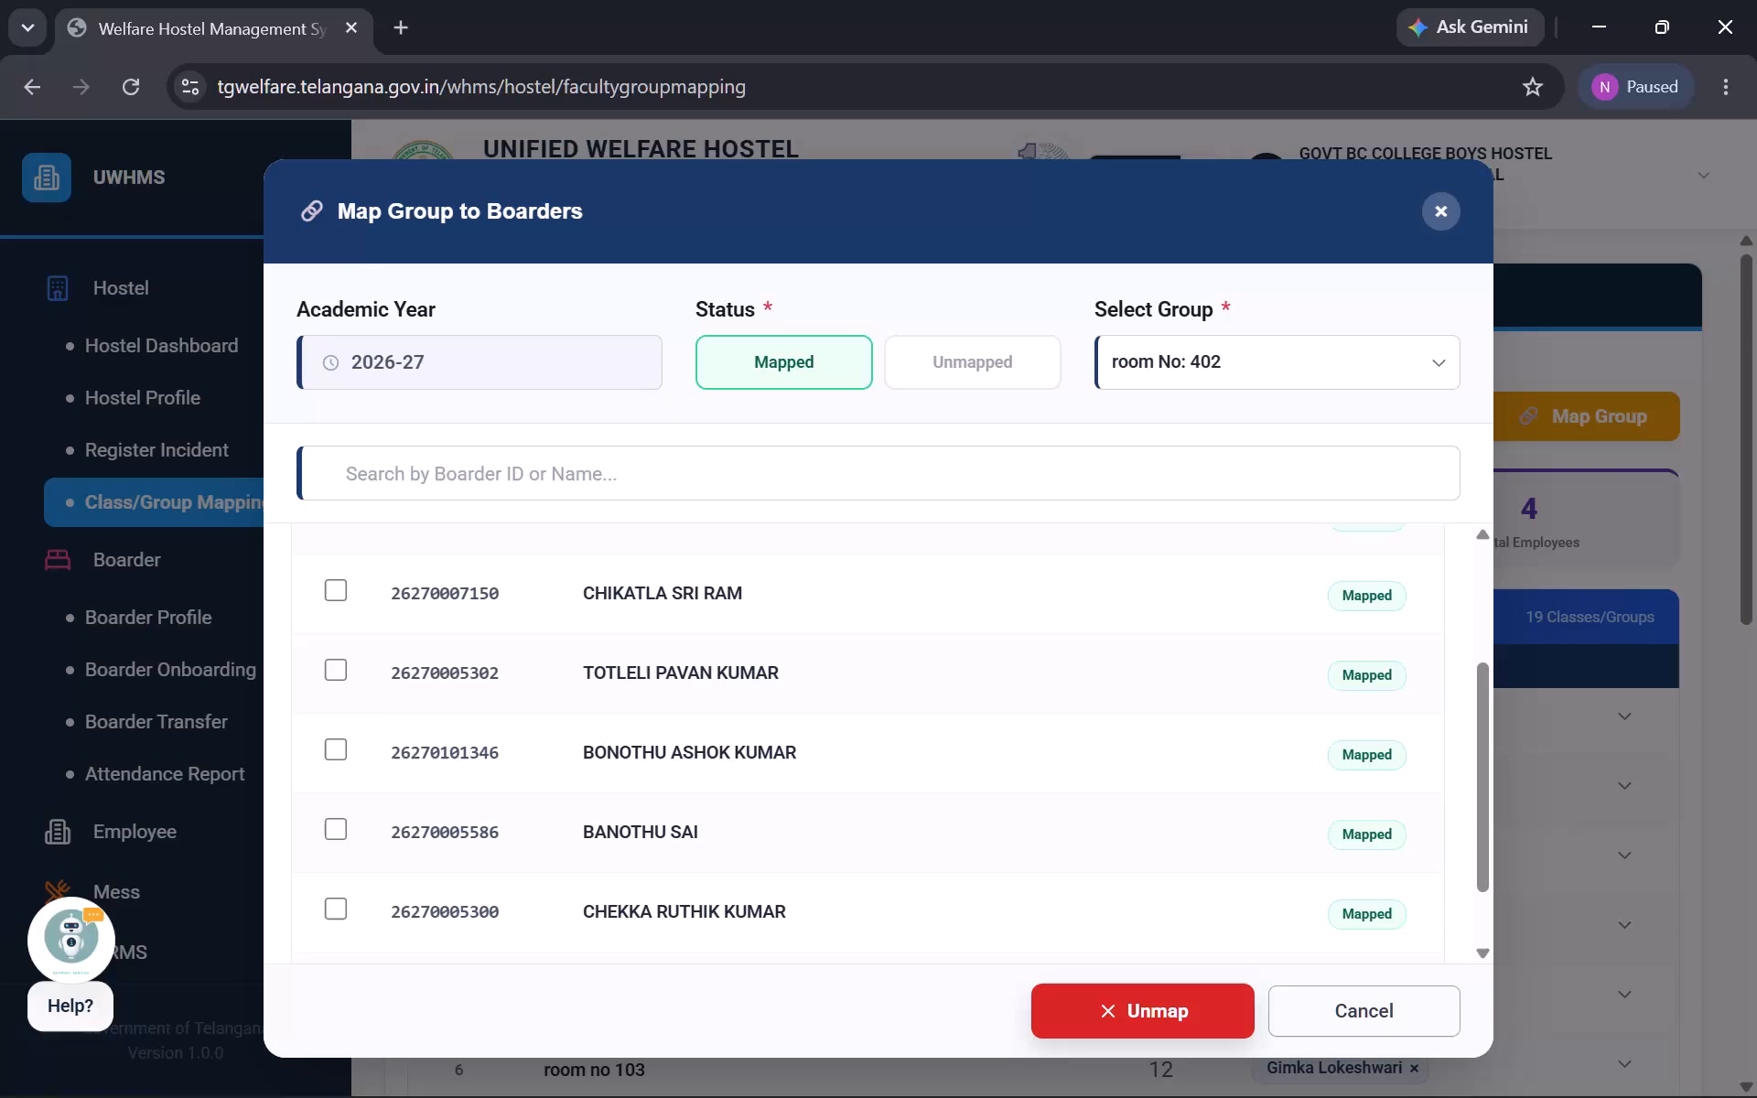
Search the boarders mapped to room No: 402 for "rake".
{"action": "left_click", "coordinate": [1482, 547]}
{"action": "left_click", "coordinate": [1482, 547]}
{"action": "left_click", "coordinate": [1482, 547]}
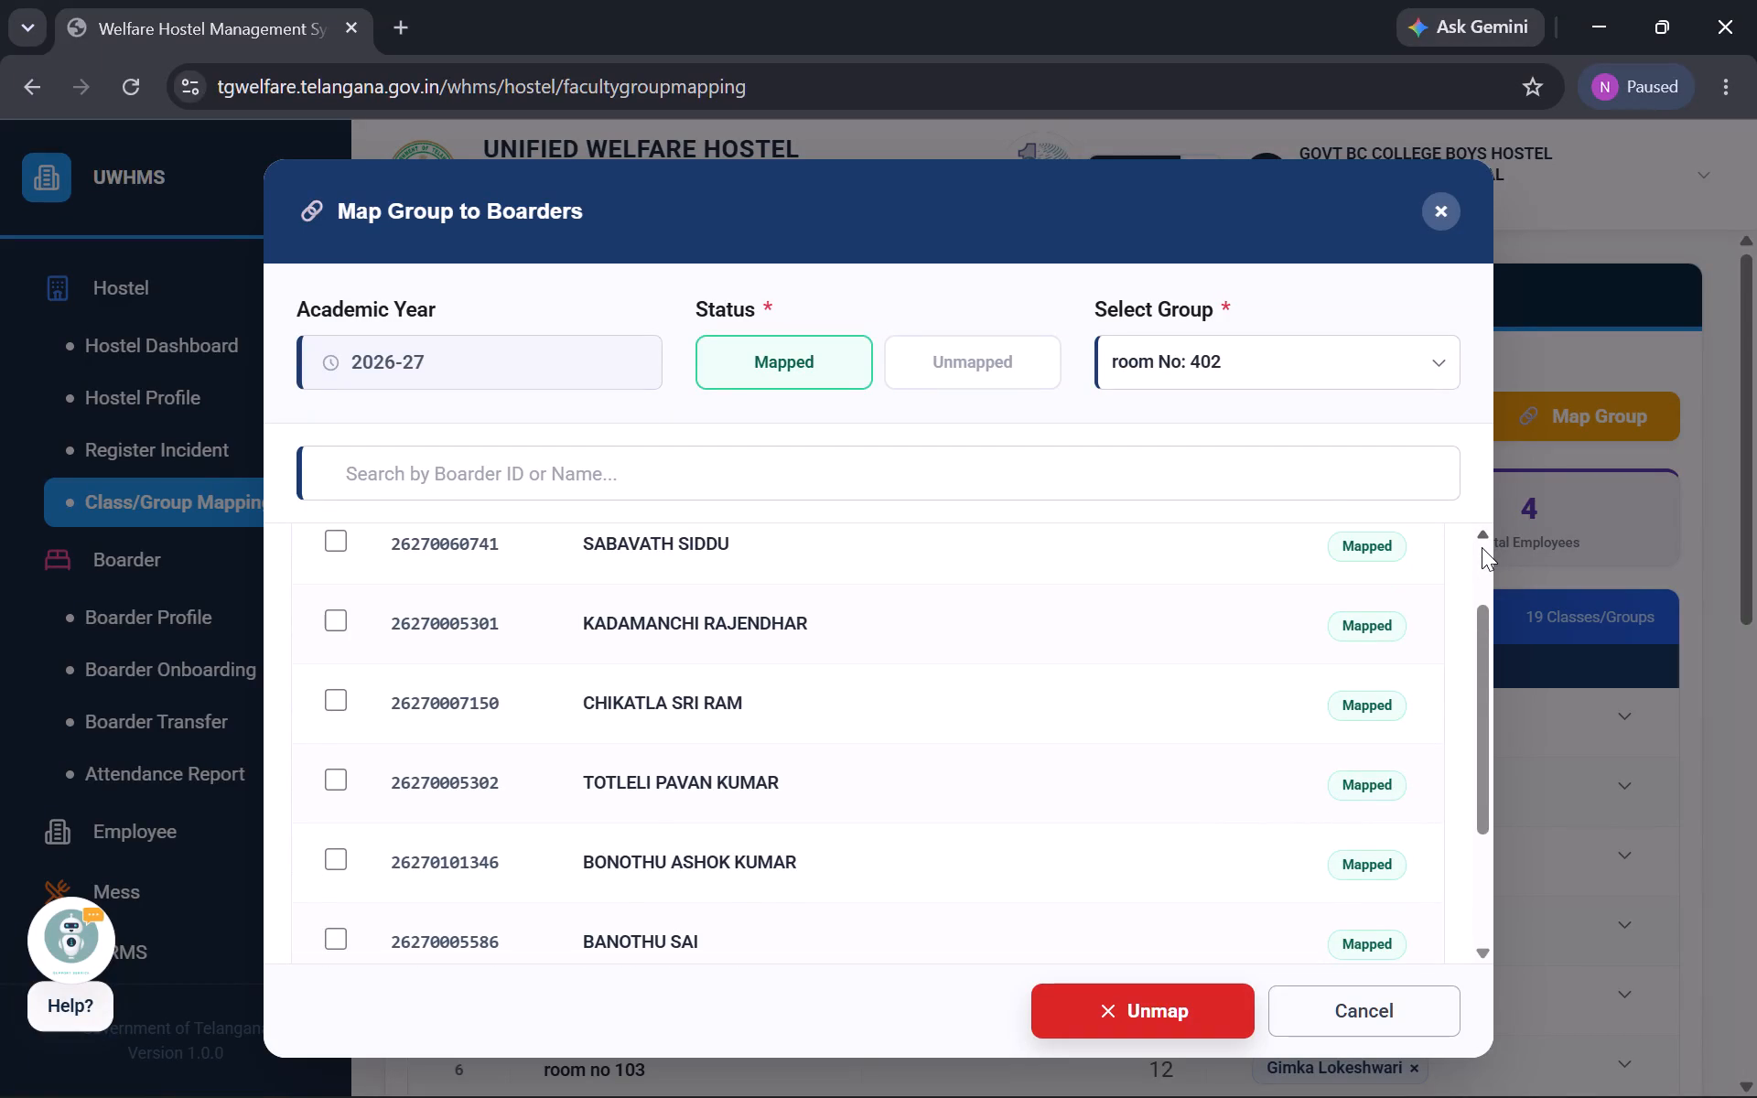
{"action": "left_click", "coordinate": [1482, 547]}
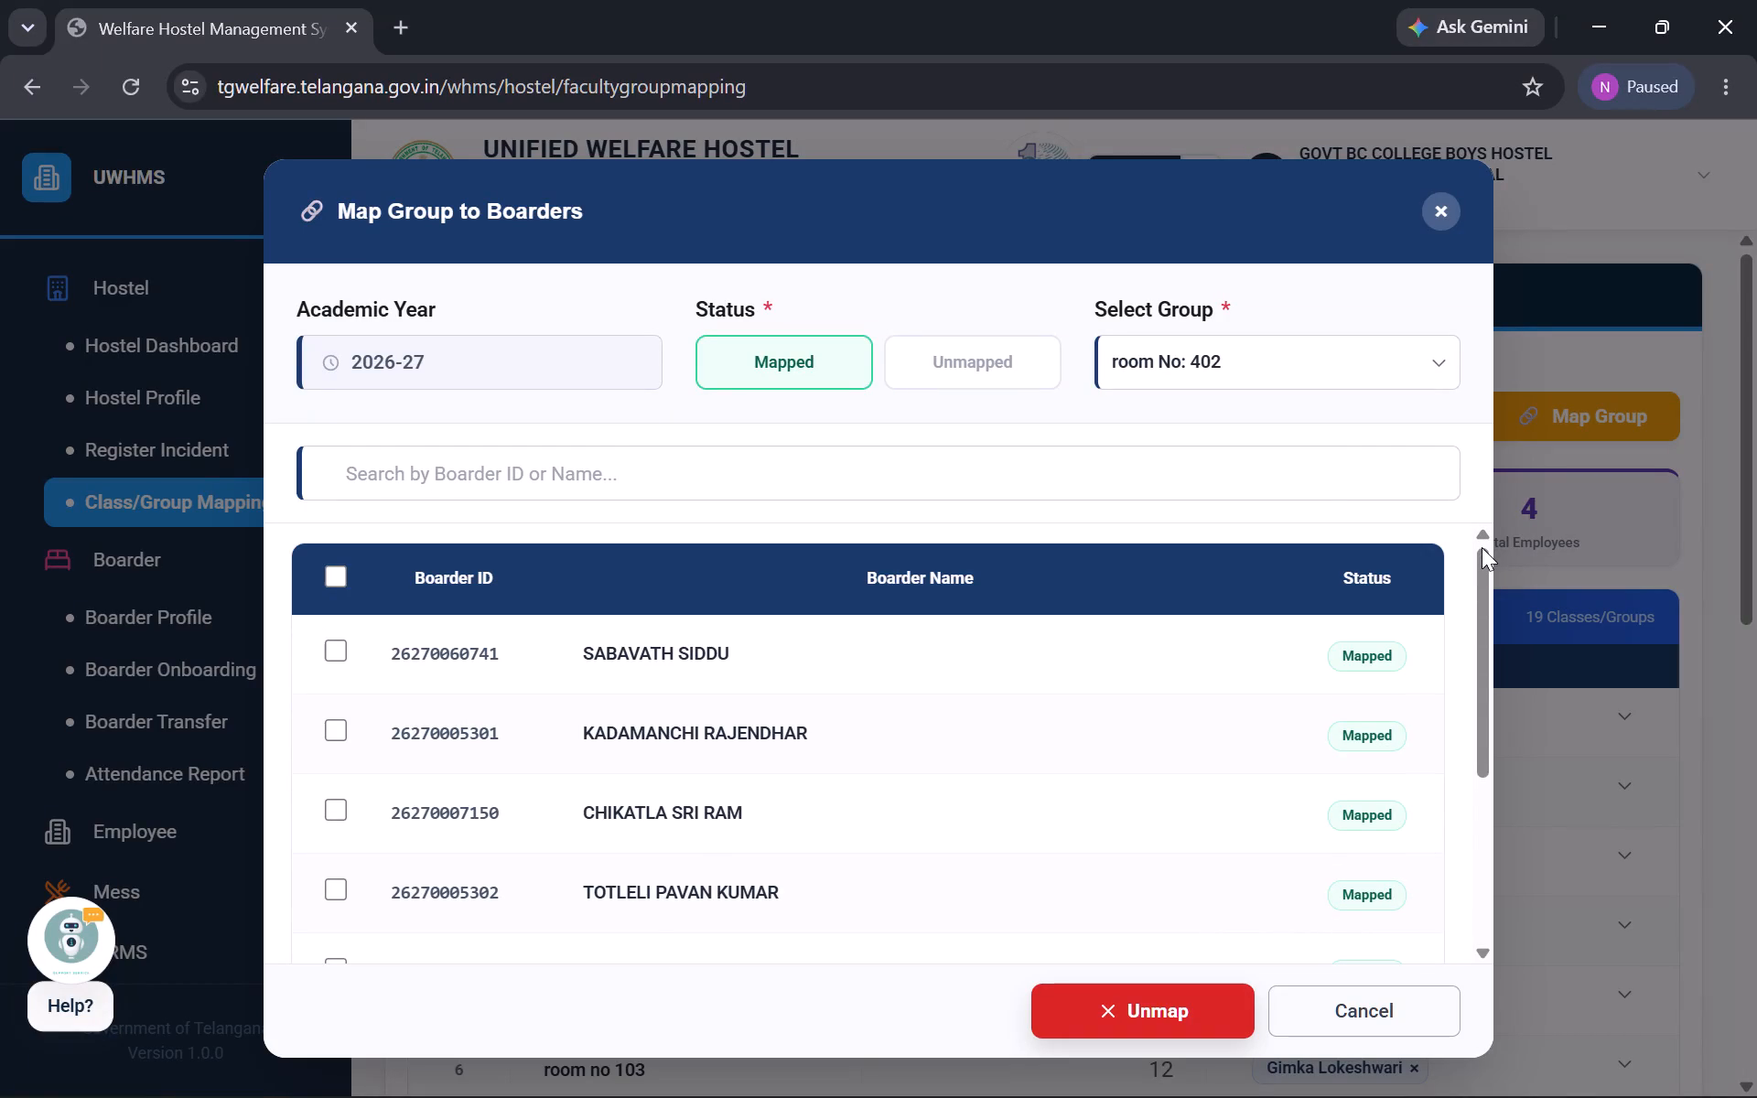
{"action": "left_click", "coordinate": [1482, 547]}
{"action": "left_click", "coordinate": [403, 467]}
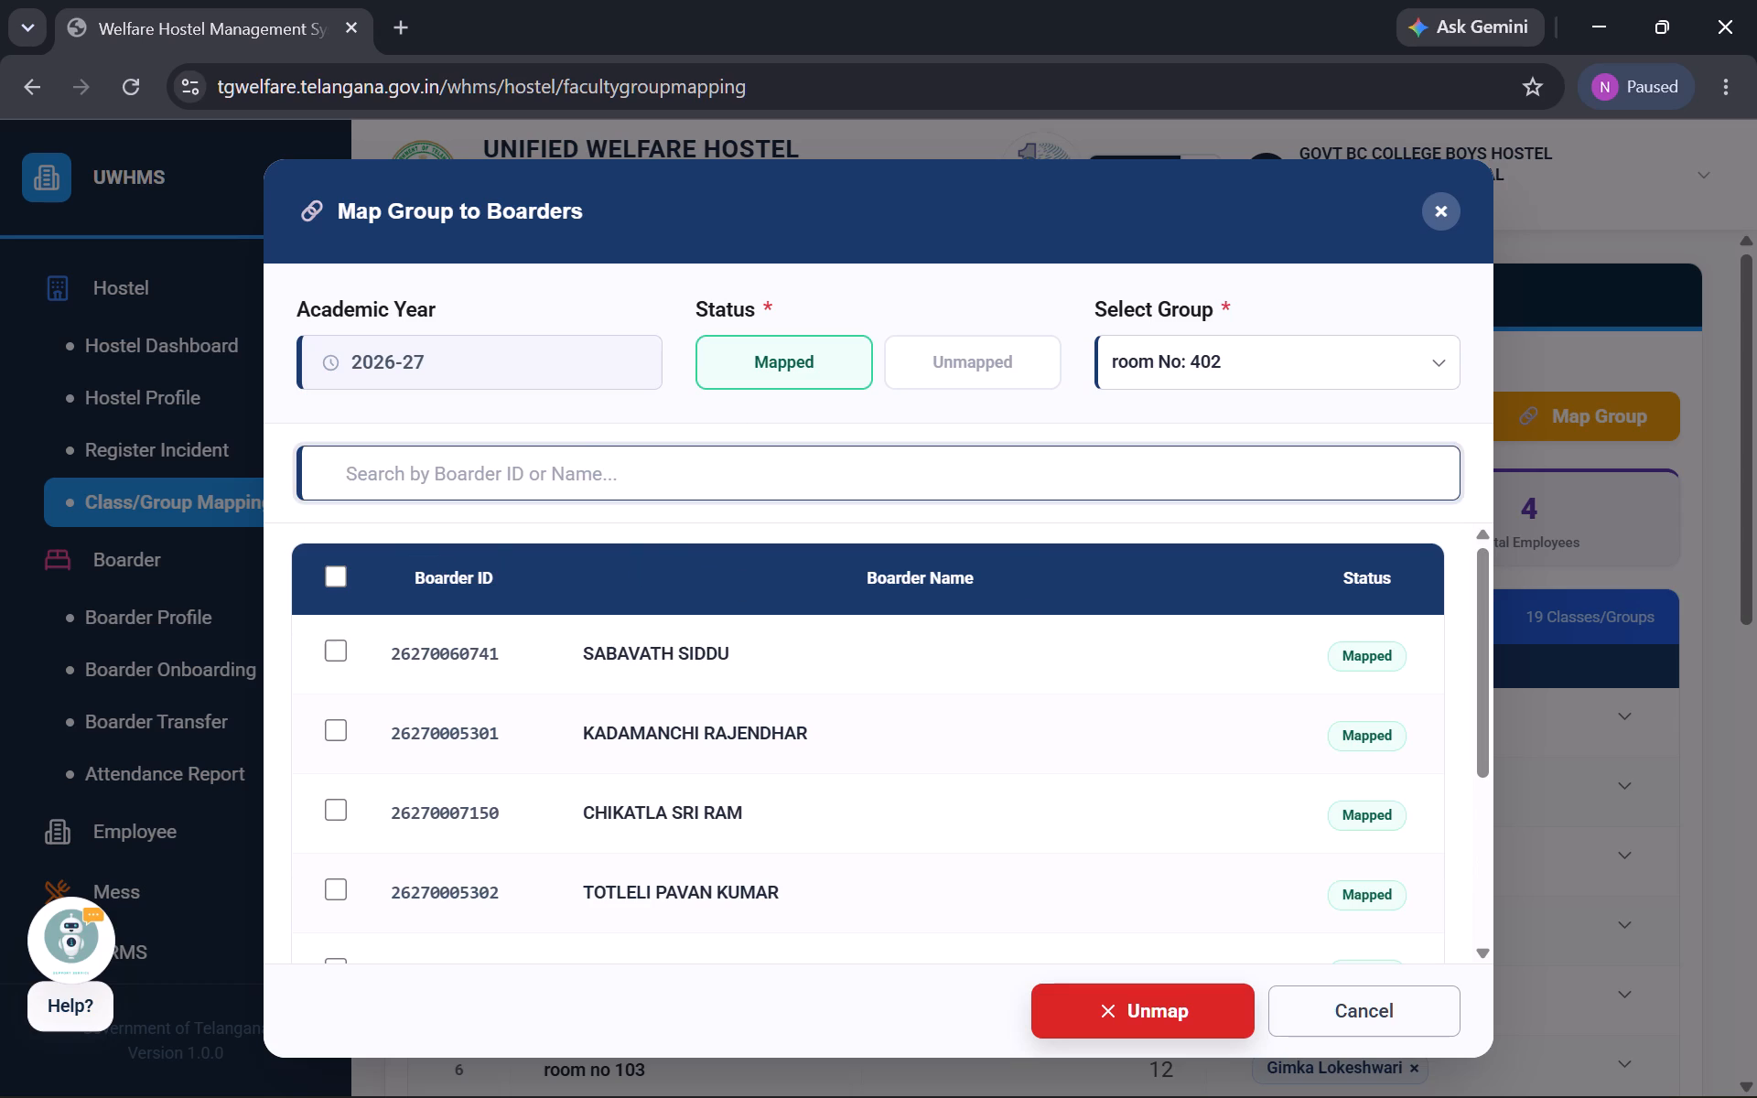
{"action": "type", "text": "ra"}
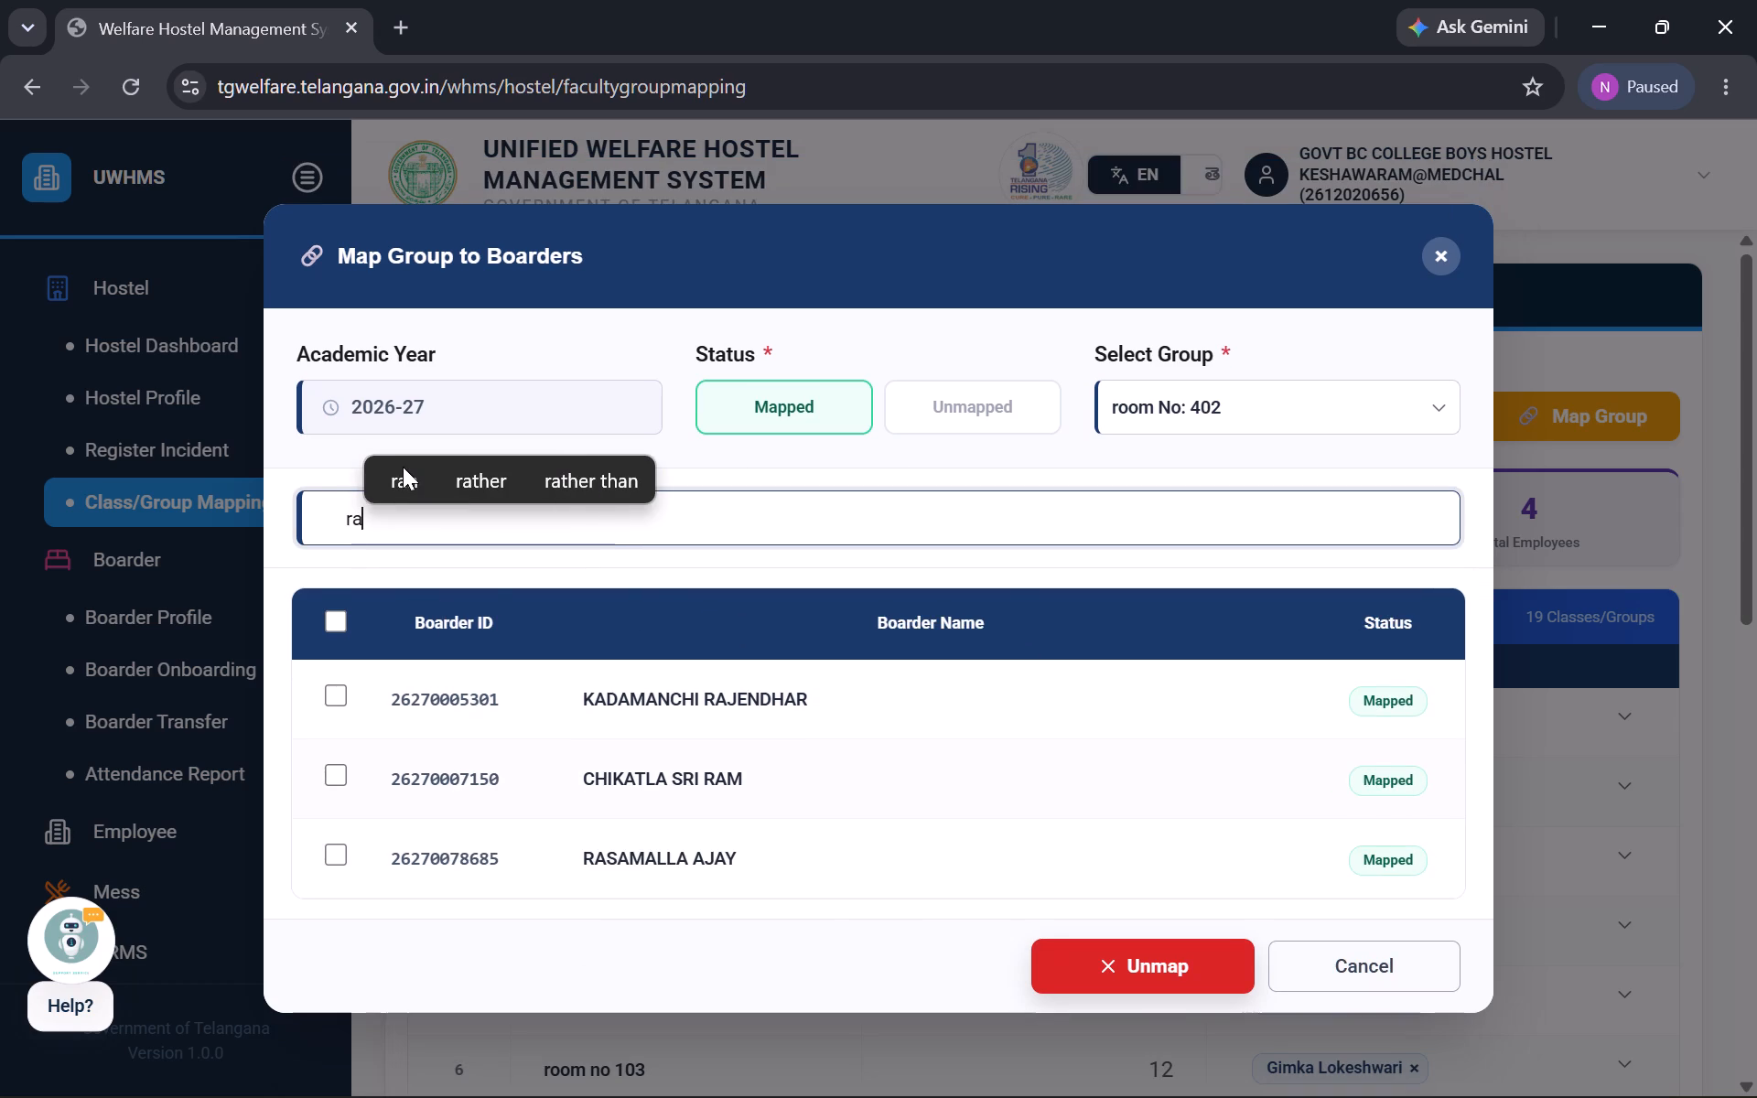
{"action": "key", "text": "k"}
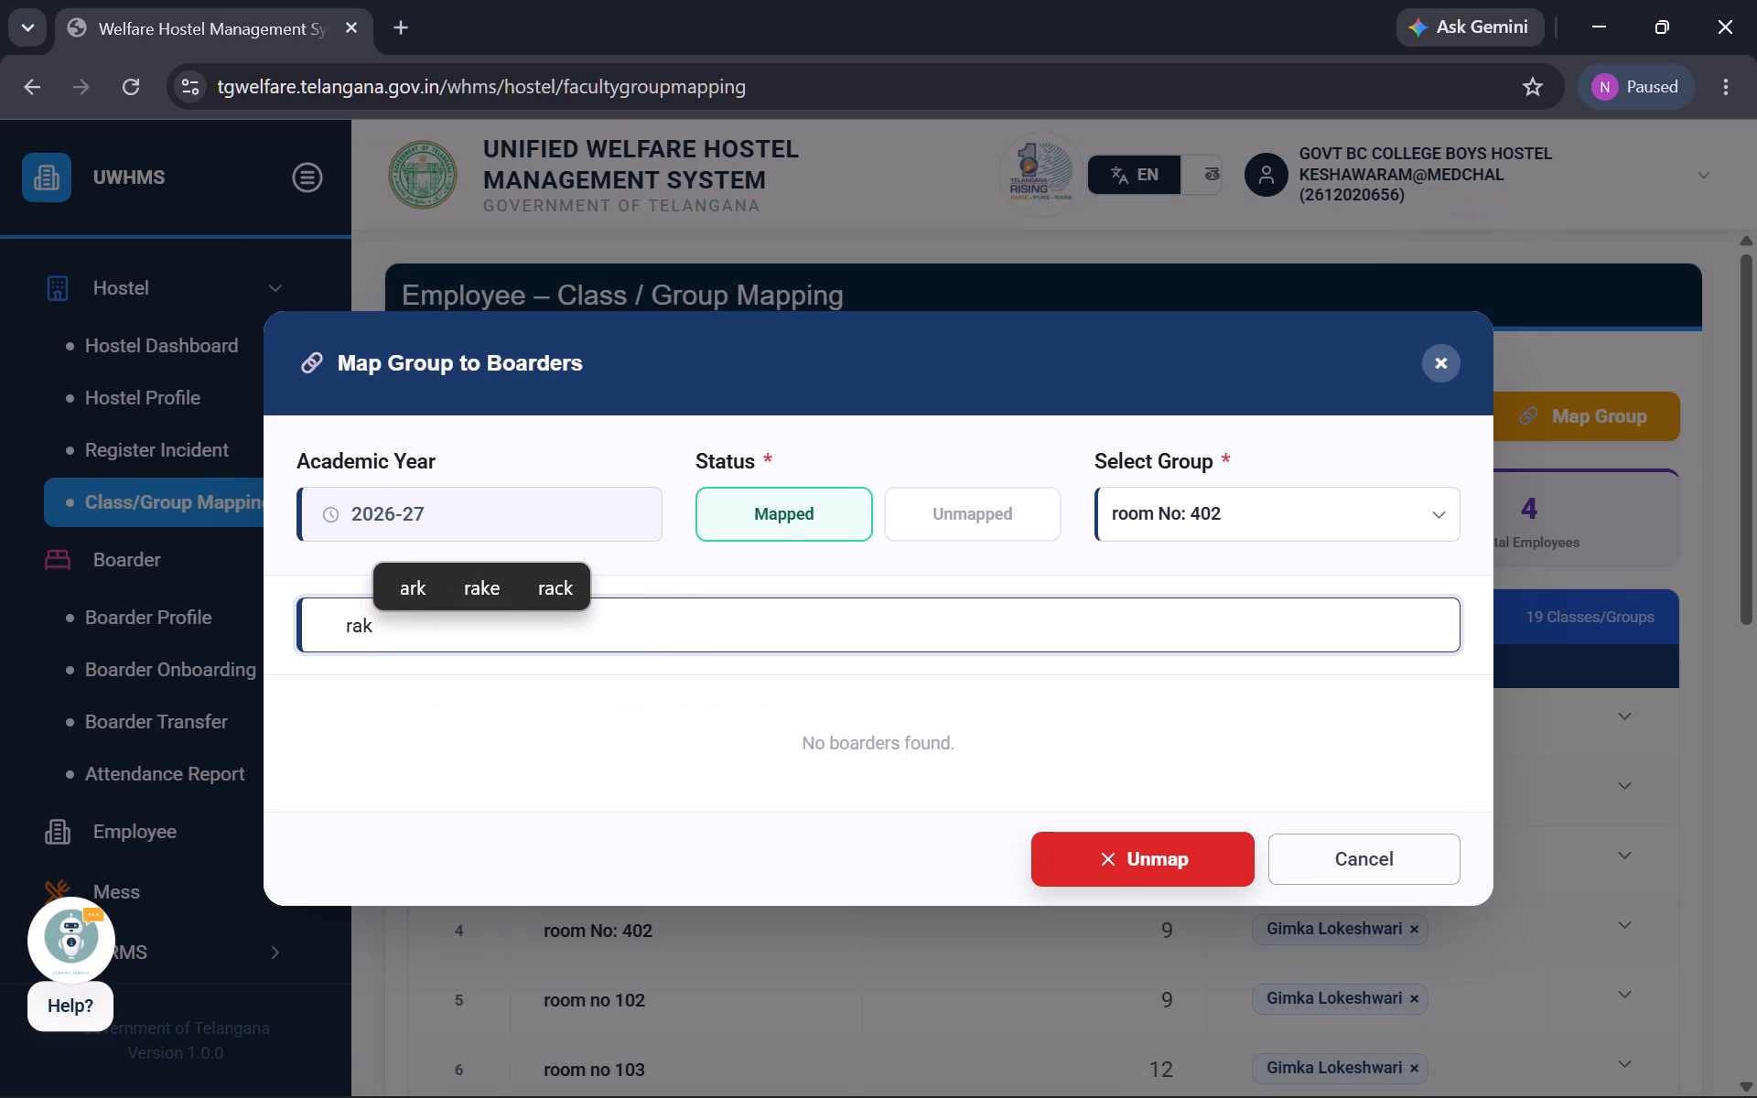
{"action": "key", "text": "e"}
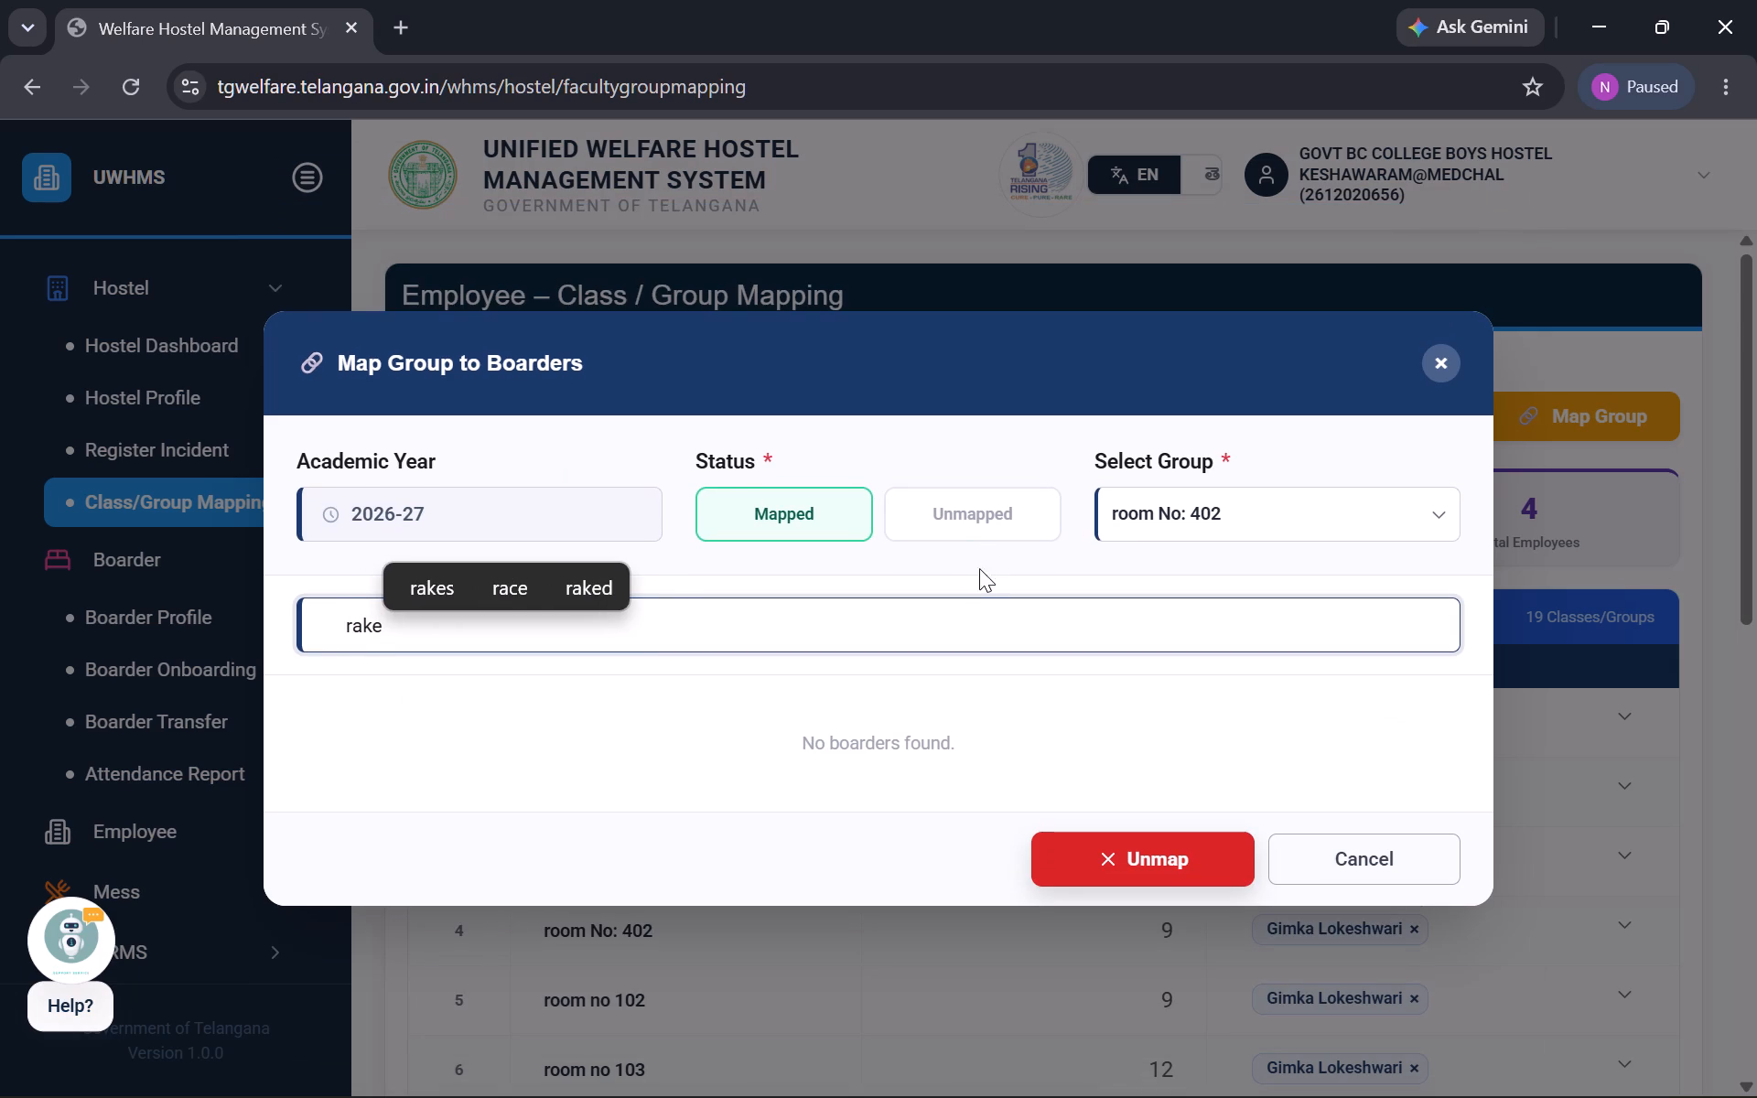
{"action": "left_click", "coordinate": [977, 573]}
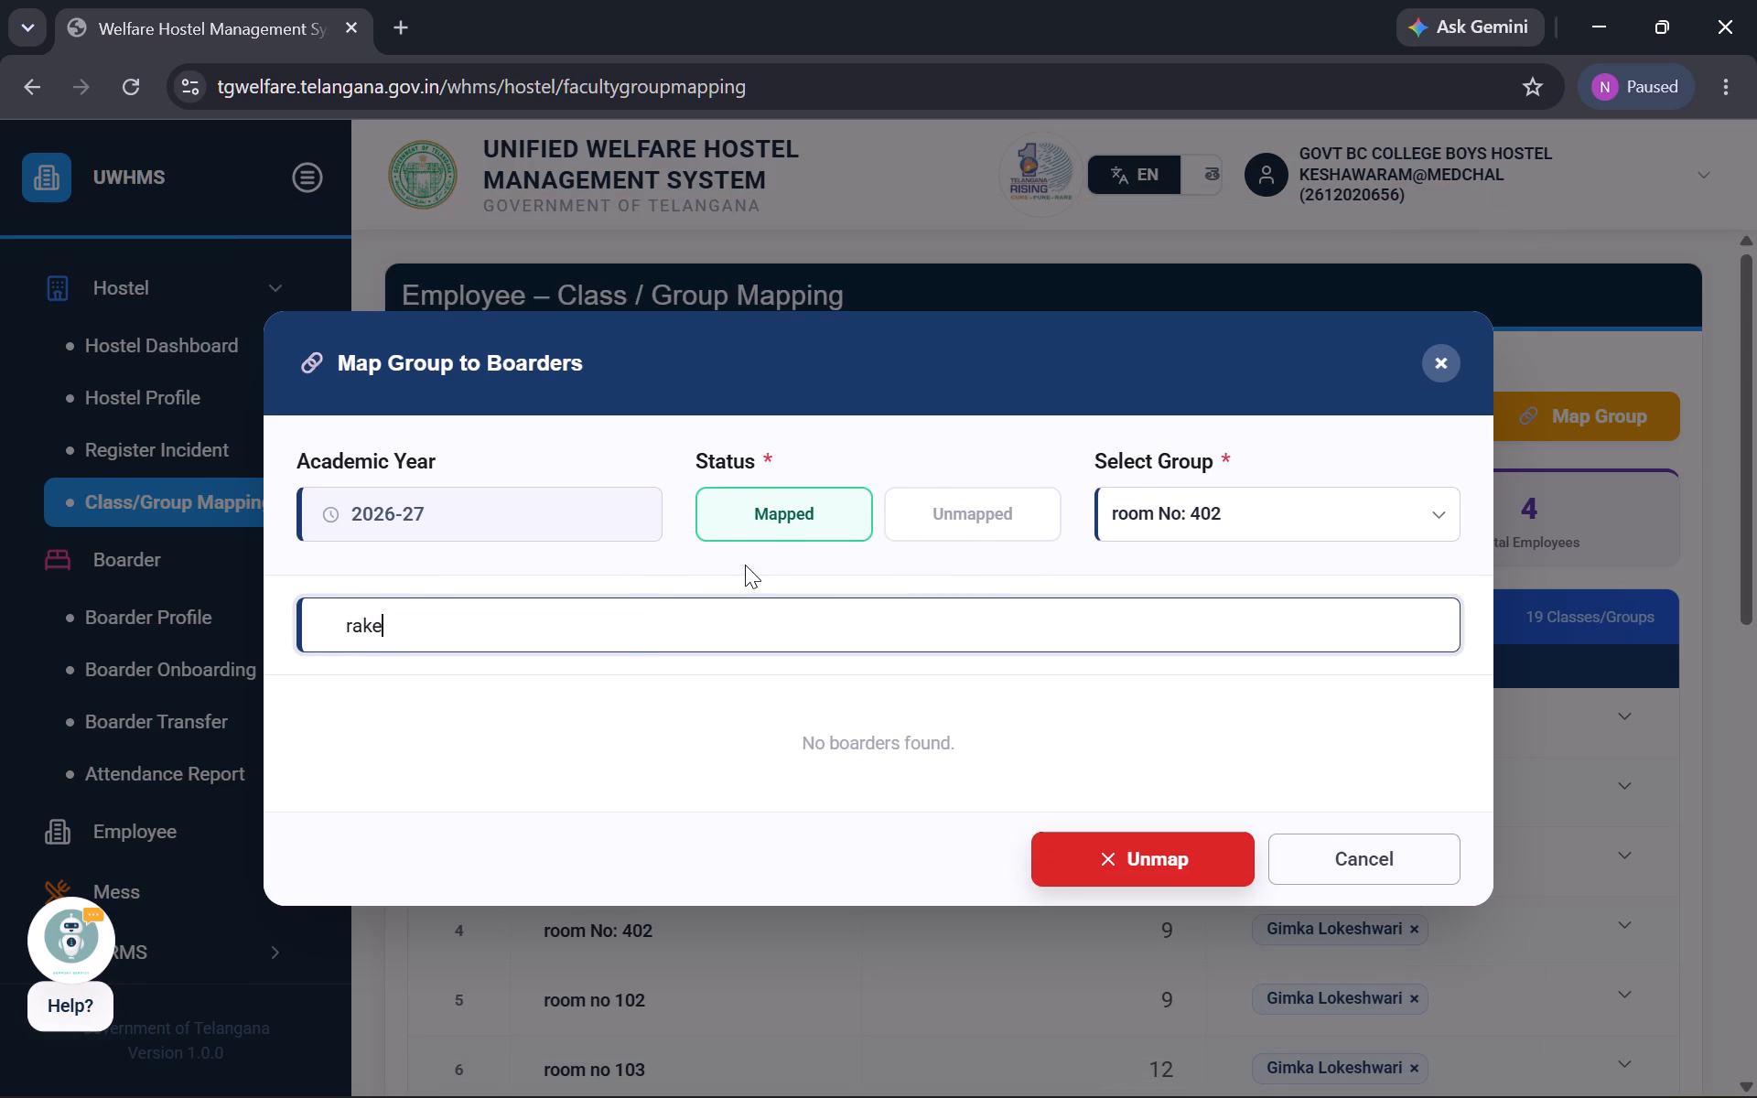
Search the unmapped boarders for "rake" with room No: 402 selected, and close the group mapping dialog.
{"action": "left_click", "coordinate": [987, 515]}
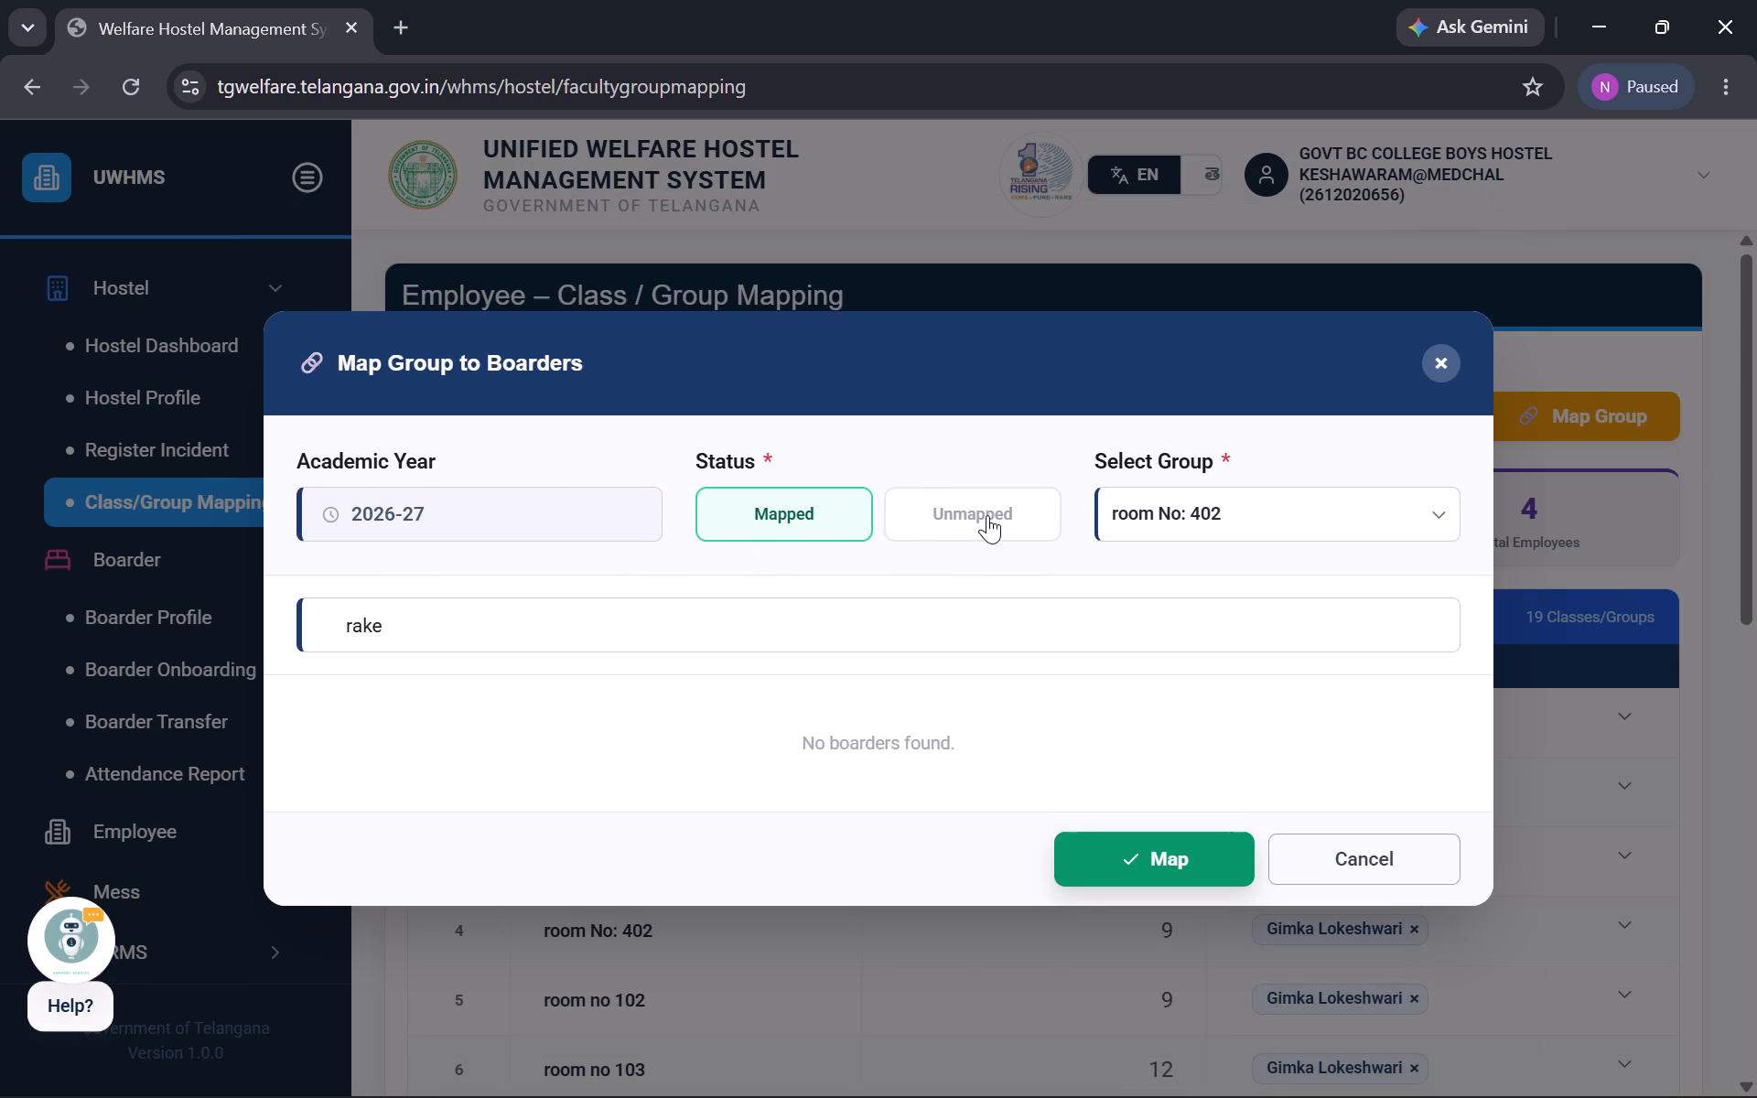
{"action": "left_click", "coordinate": [425, 611]}
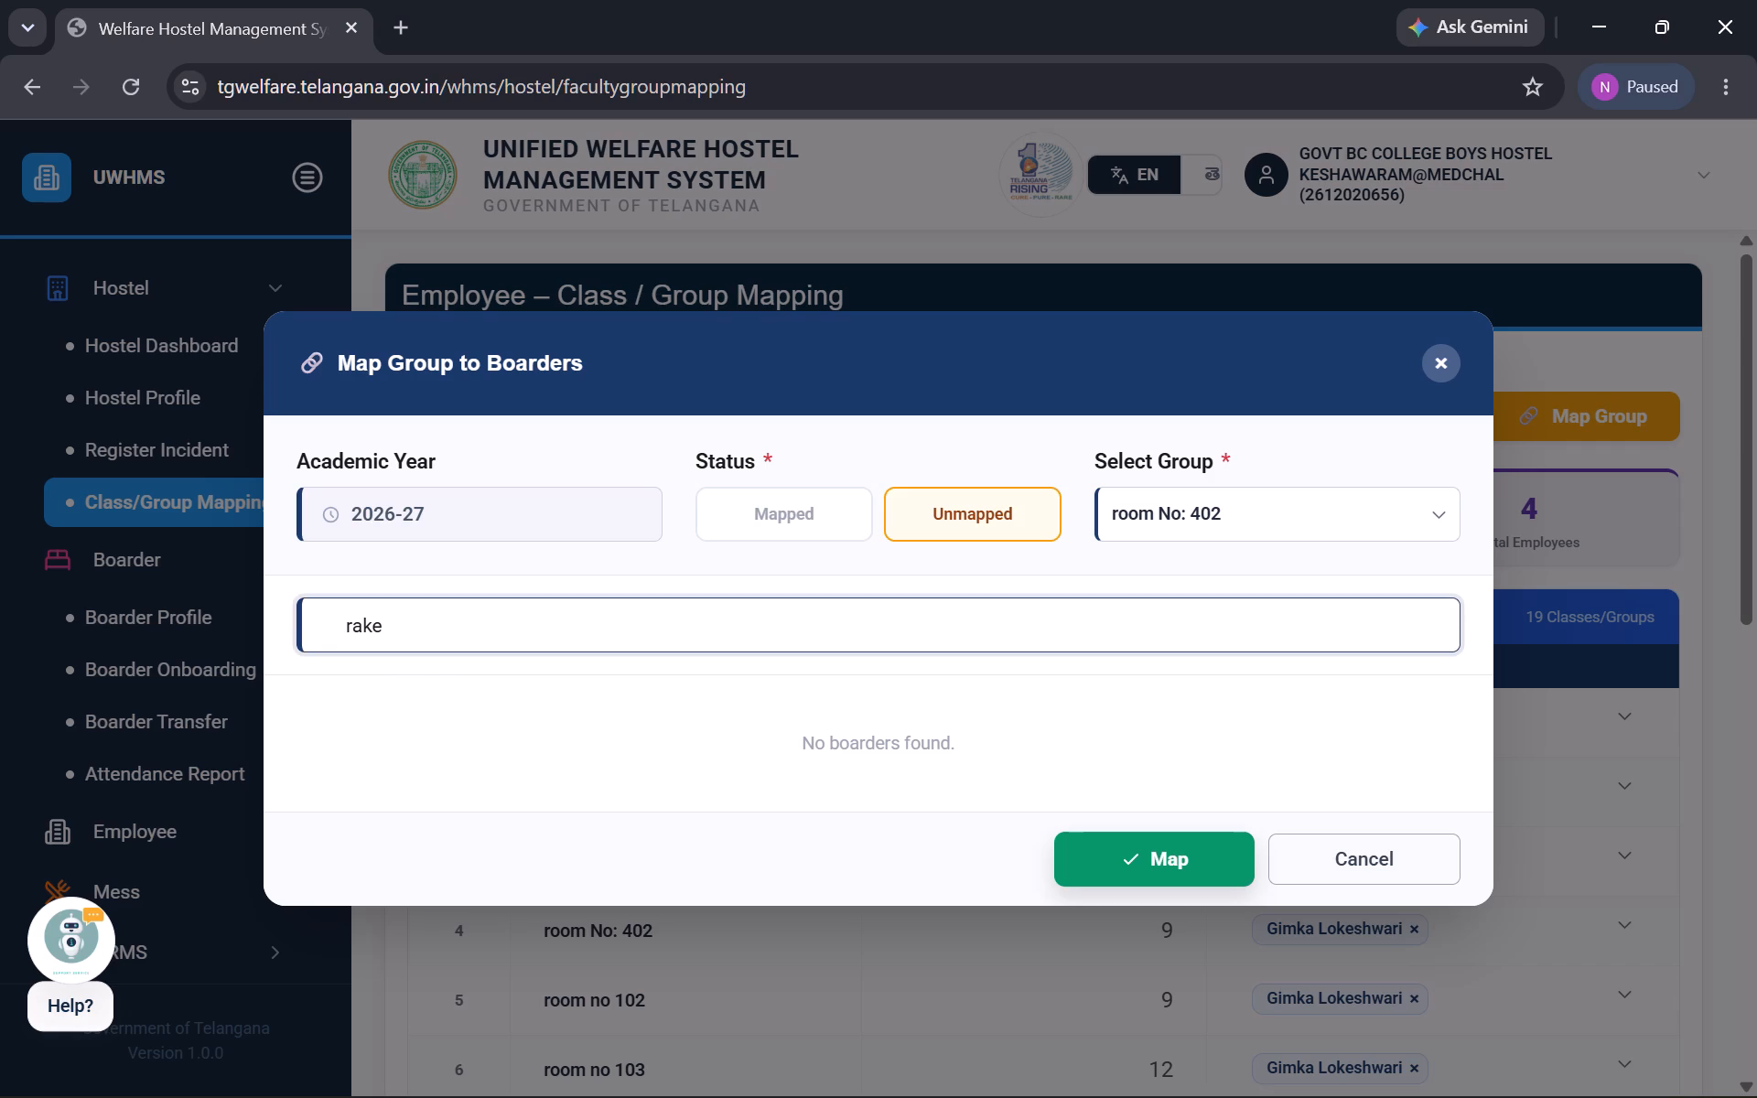
{"action": "key", "text": "BackSpace"}
{"action": "key", "text": "BackSpace"}
{"action": "key", "text": "BackSpace"}
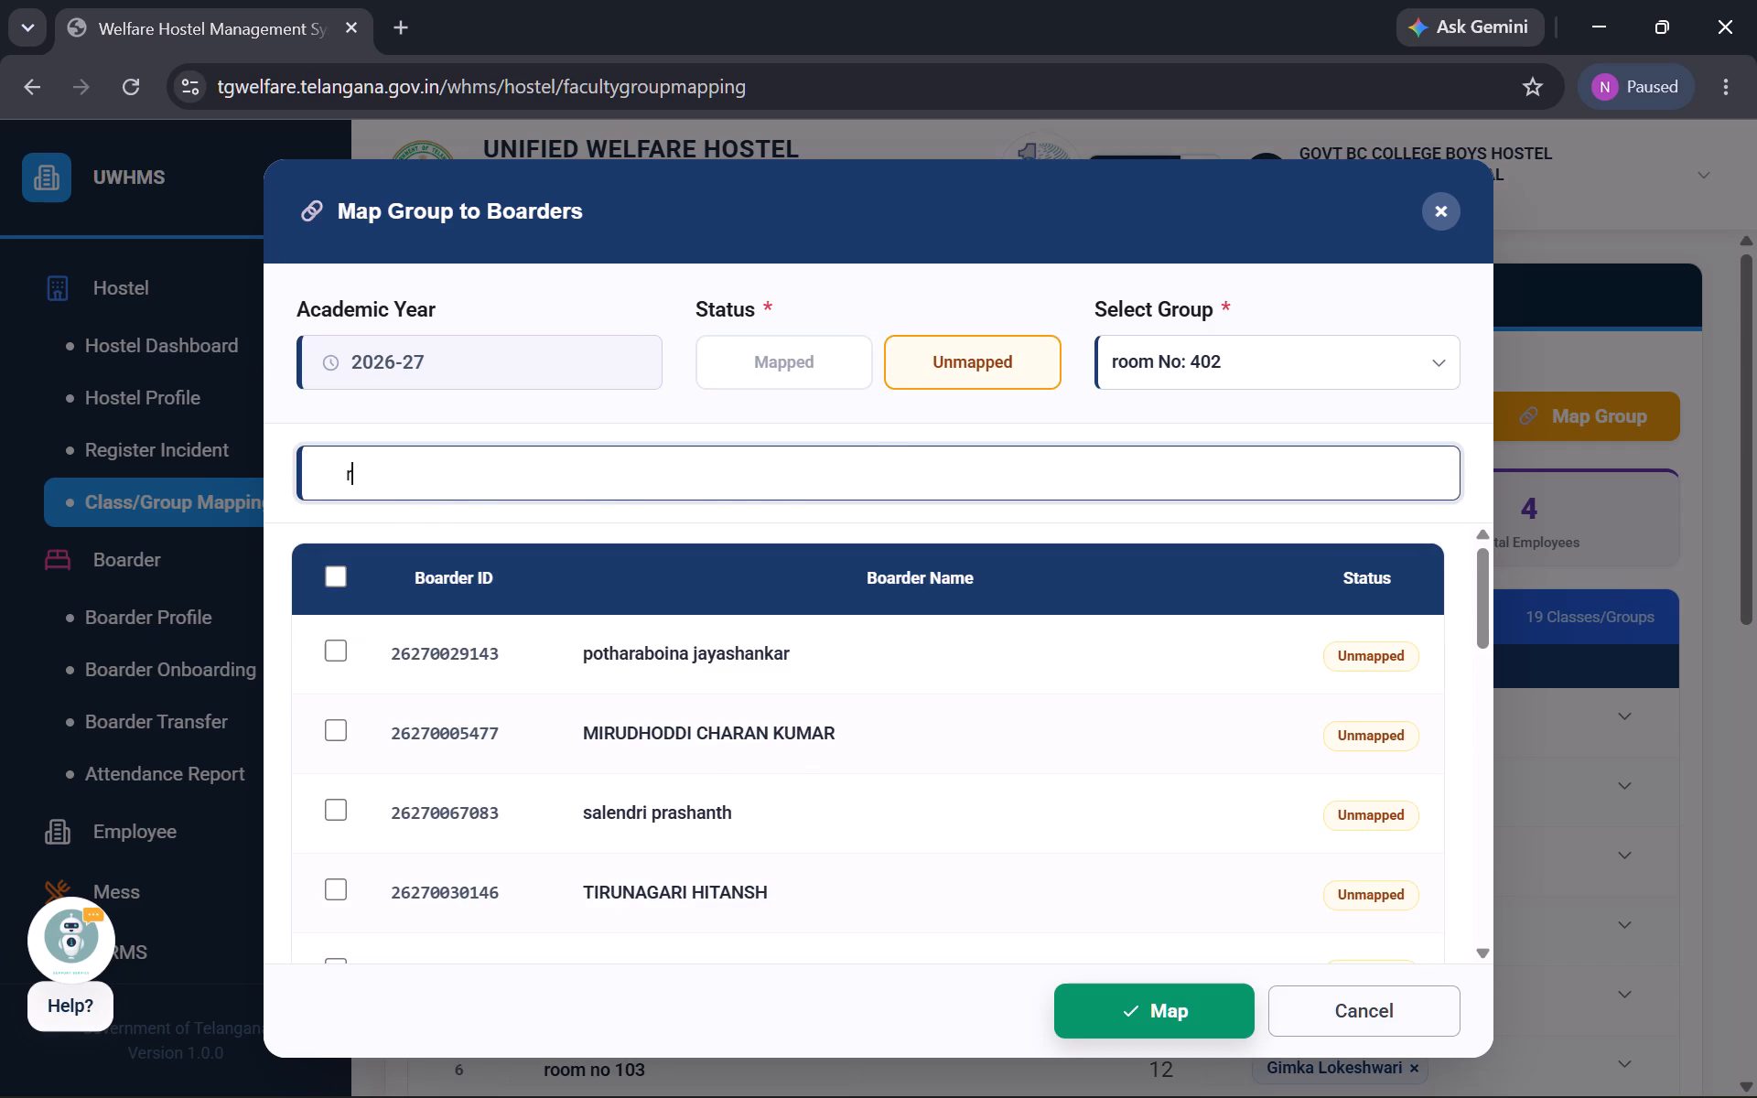
{"action": "key", "text": "BackSpace"}
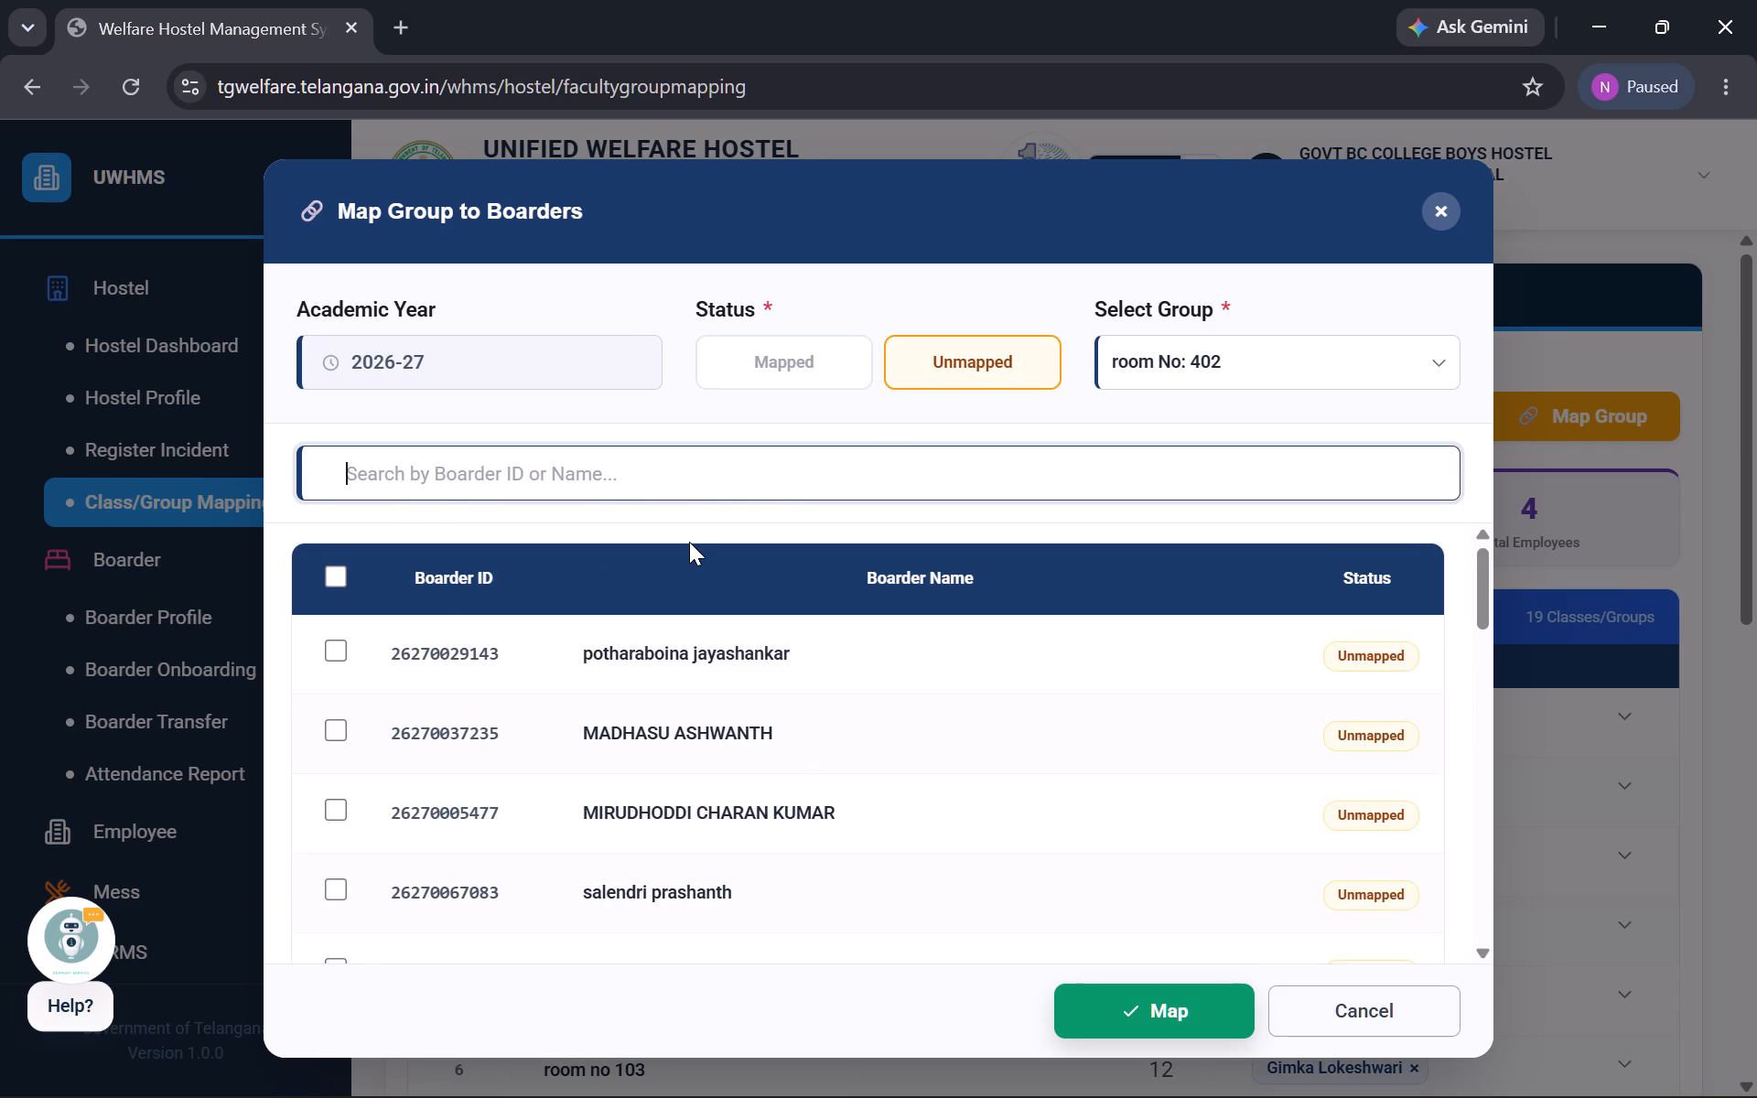
{"action": "left_click", "coordinate": [573, 467]}
{"action": "type", "text": "ra"}
{"action": "type", "text": "ke"}
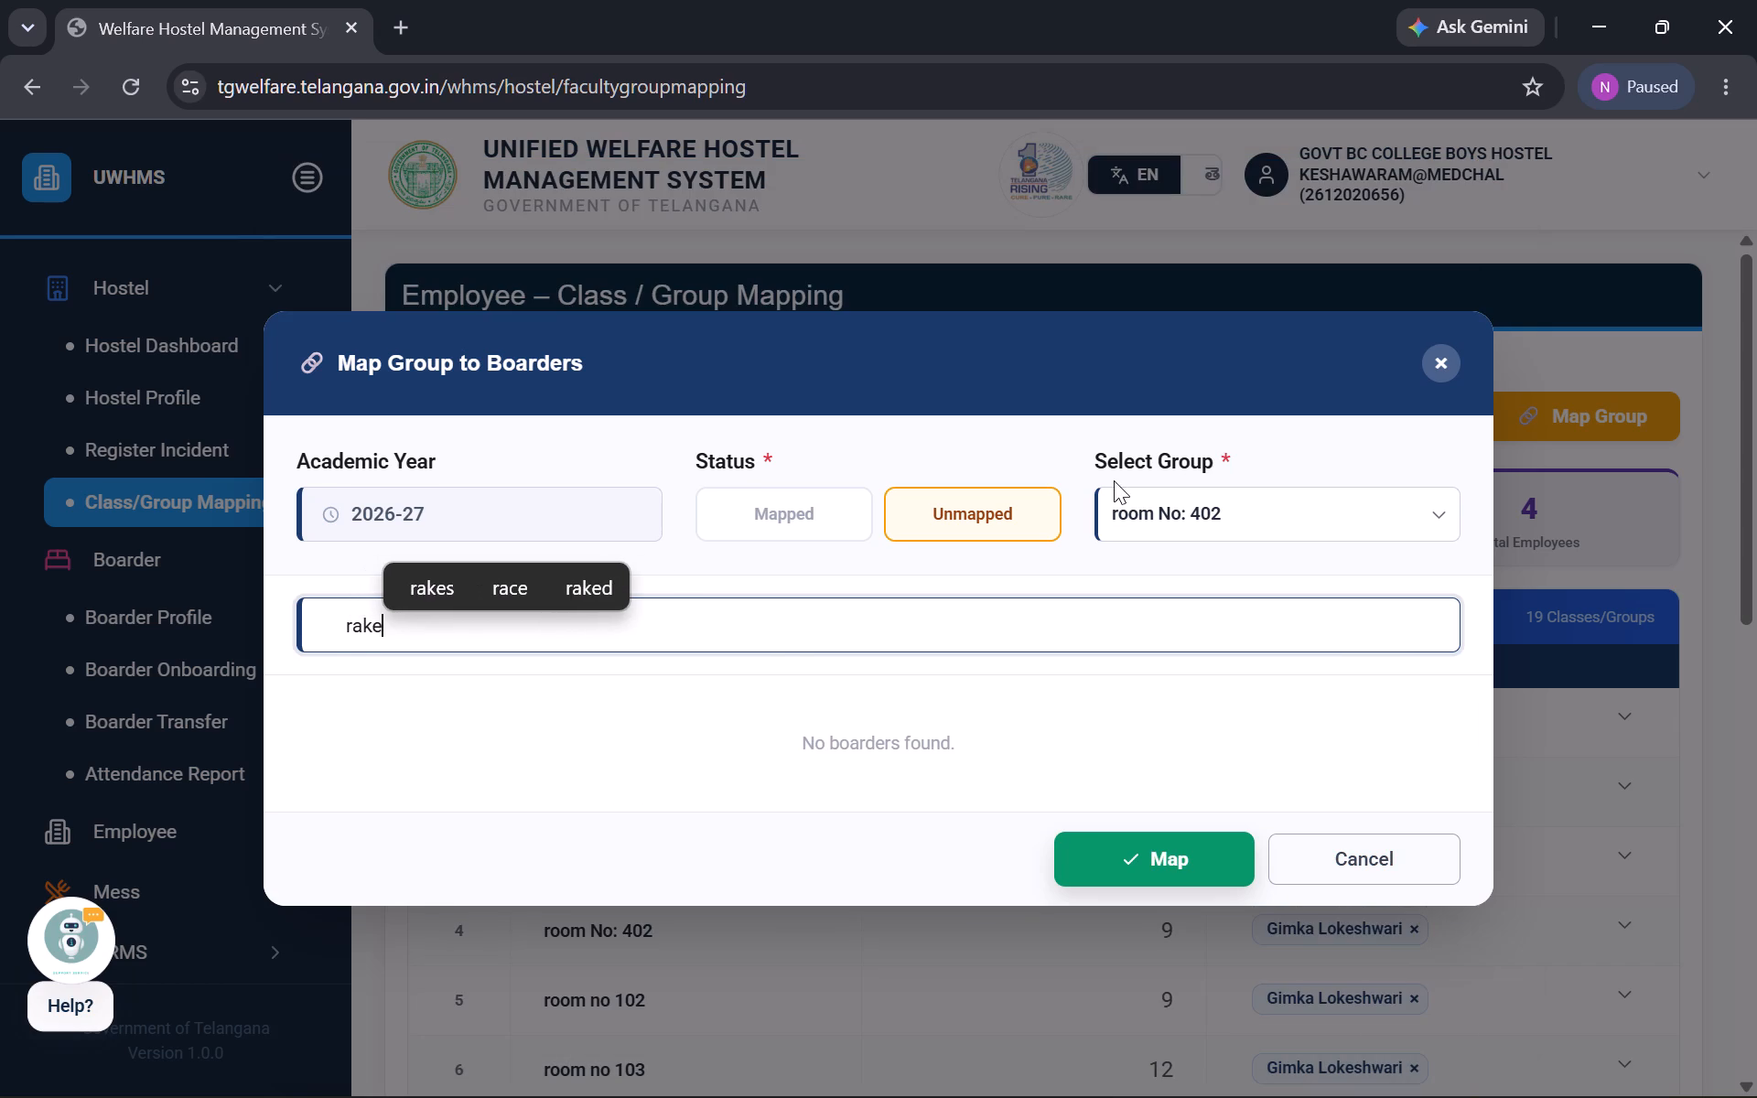
{"action": "left_click", "coordinate": [1430, 370]}
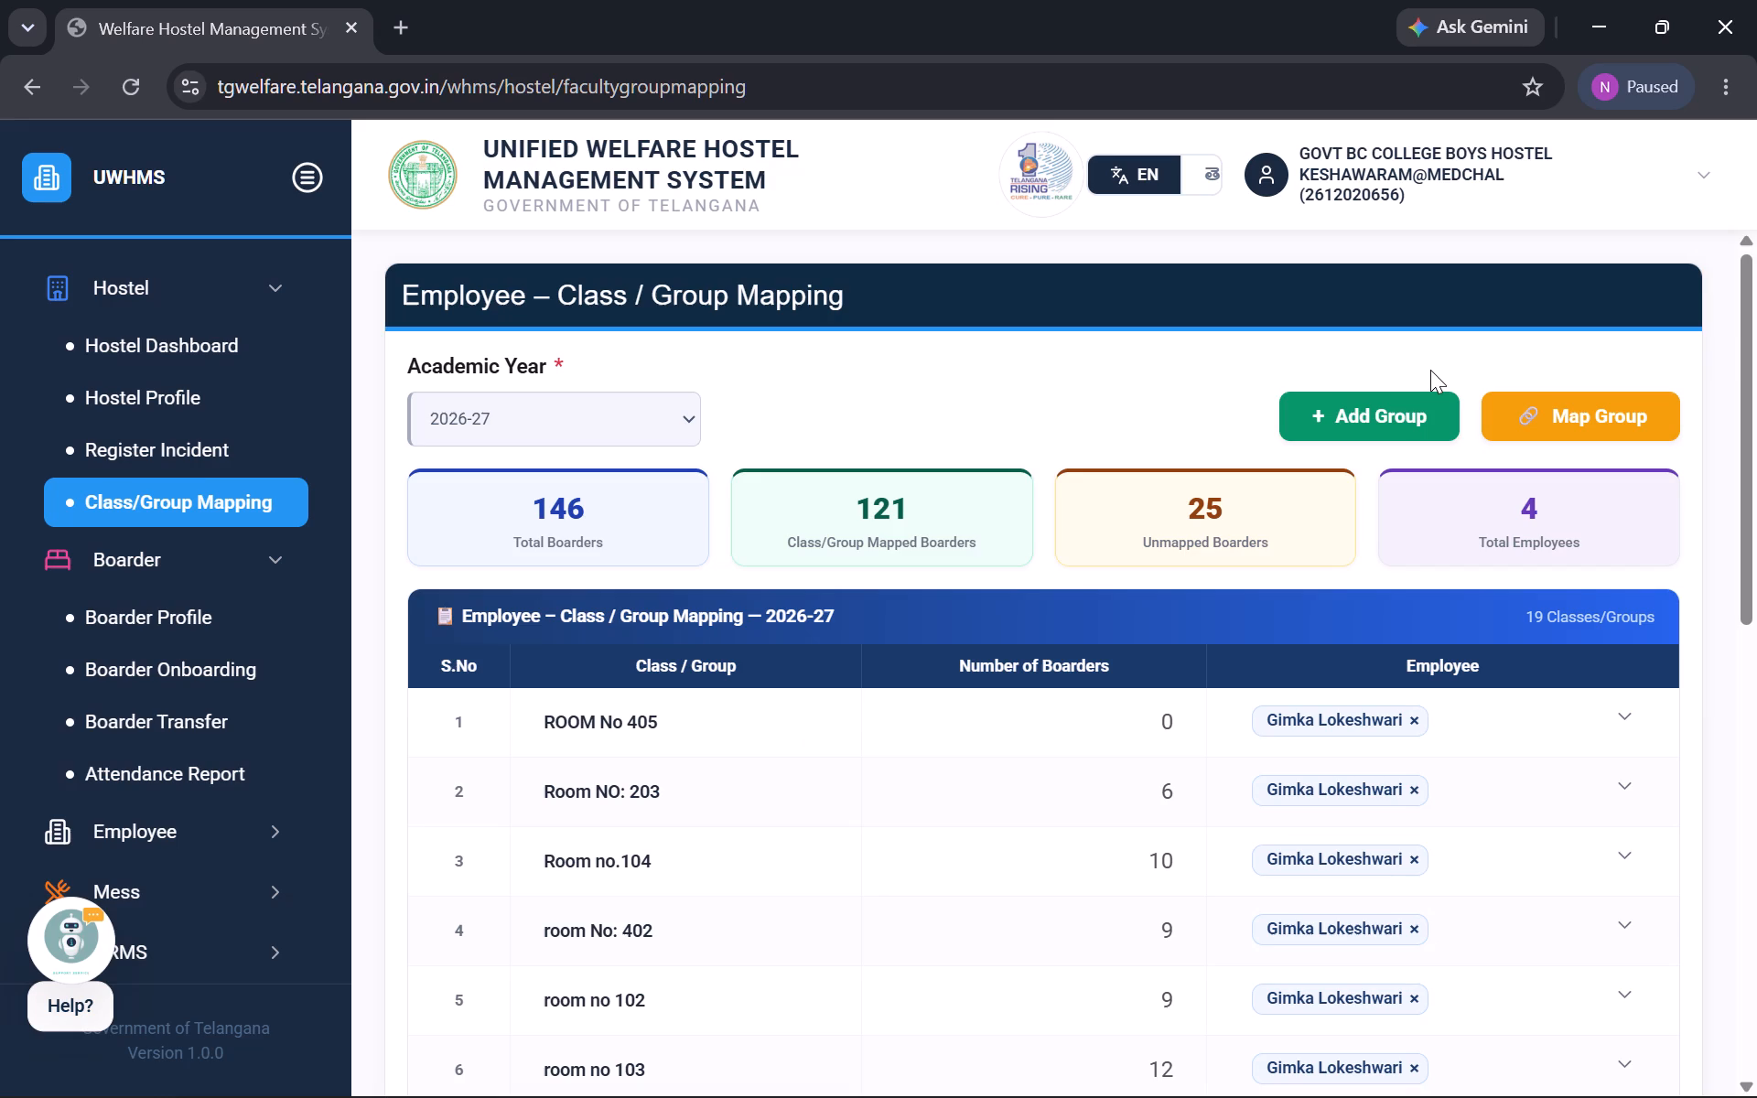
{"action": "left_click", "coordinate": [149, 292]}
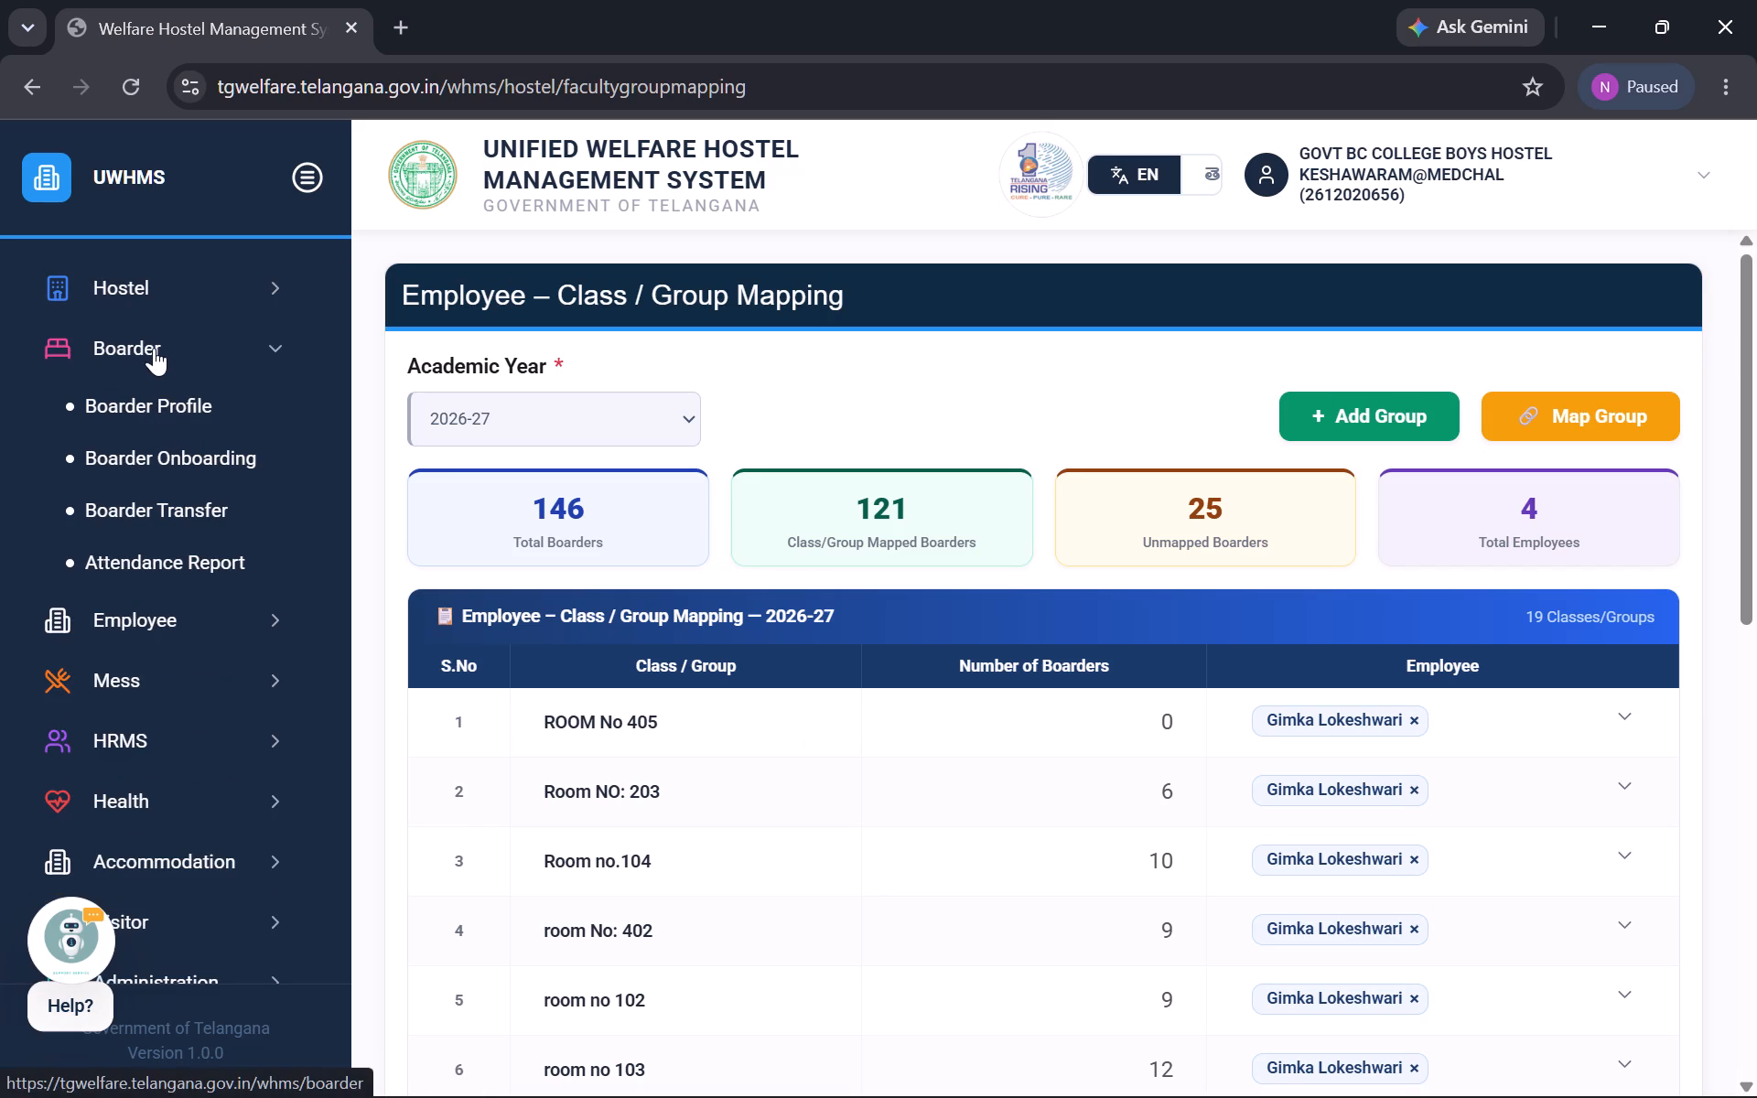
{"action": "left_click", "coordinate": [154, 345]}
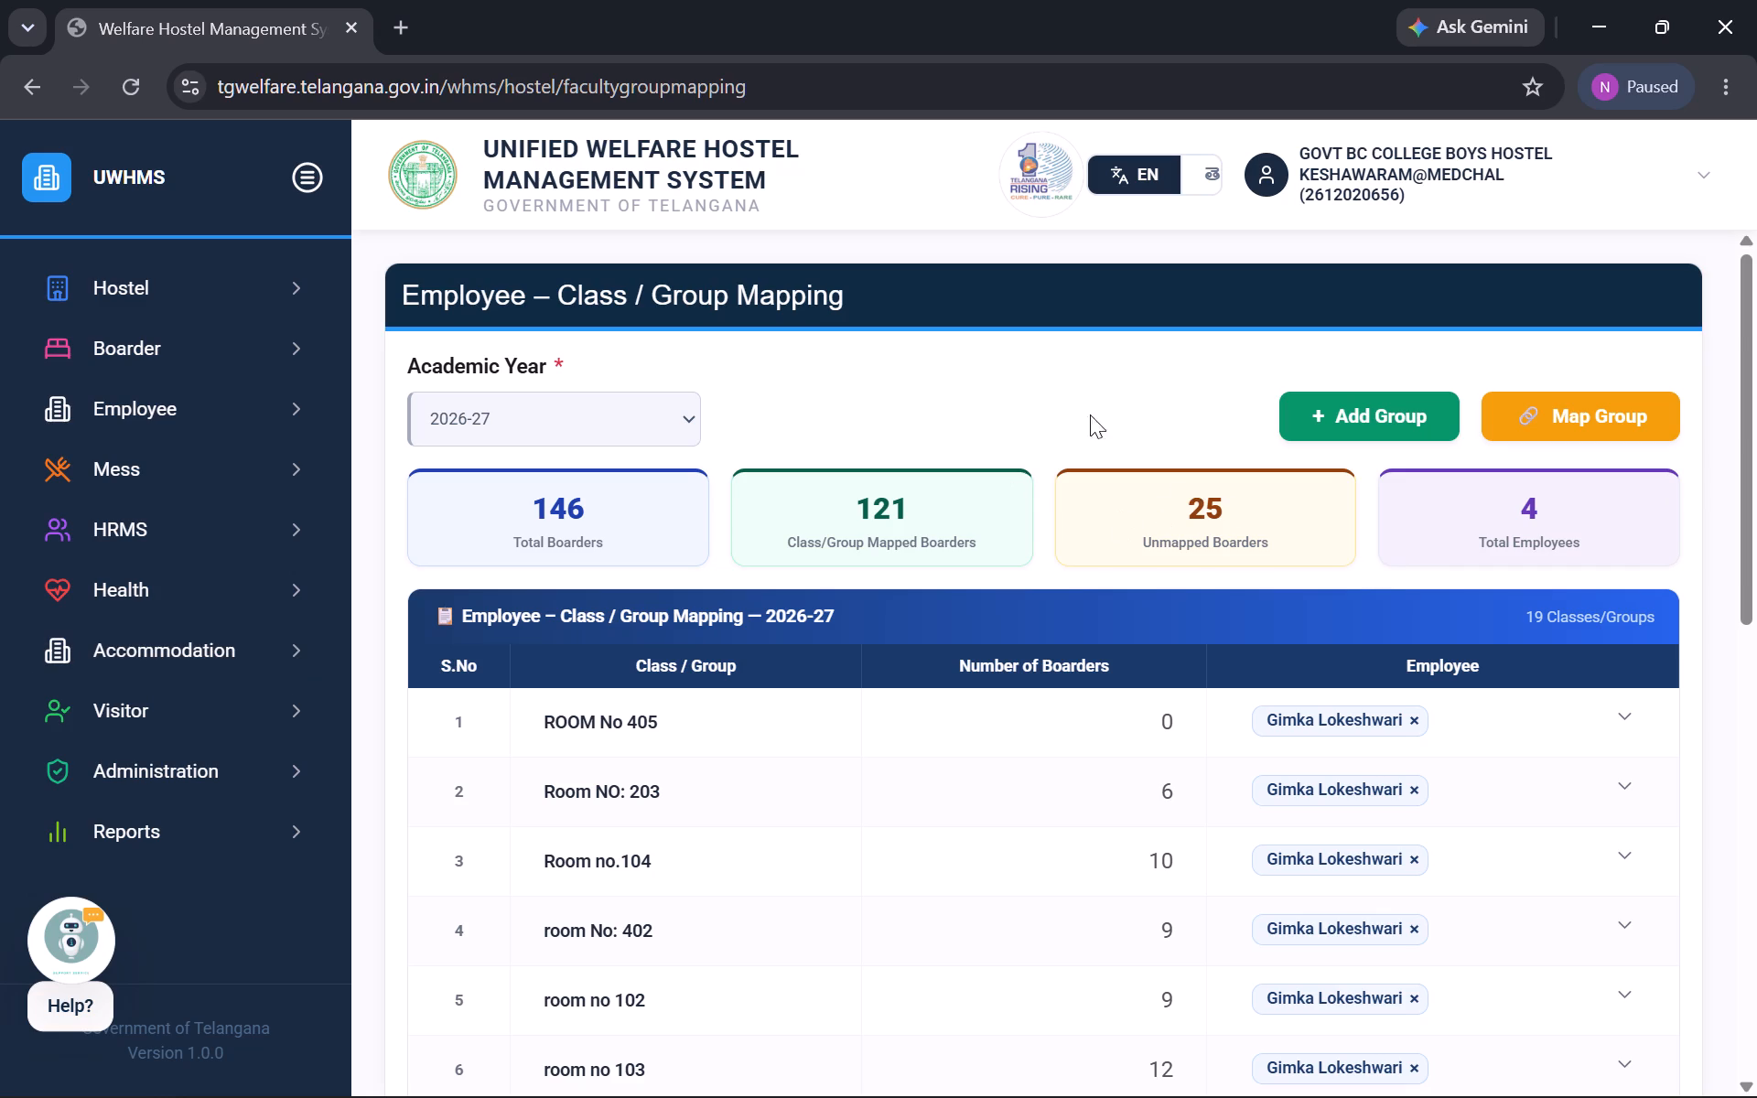
Reopen the group-to-boarder mapping, select group ROOM No 405 and set the status to Unmapped.
{"action": "left_click", "coordinate": [1604, 420]}
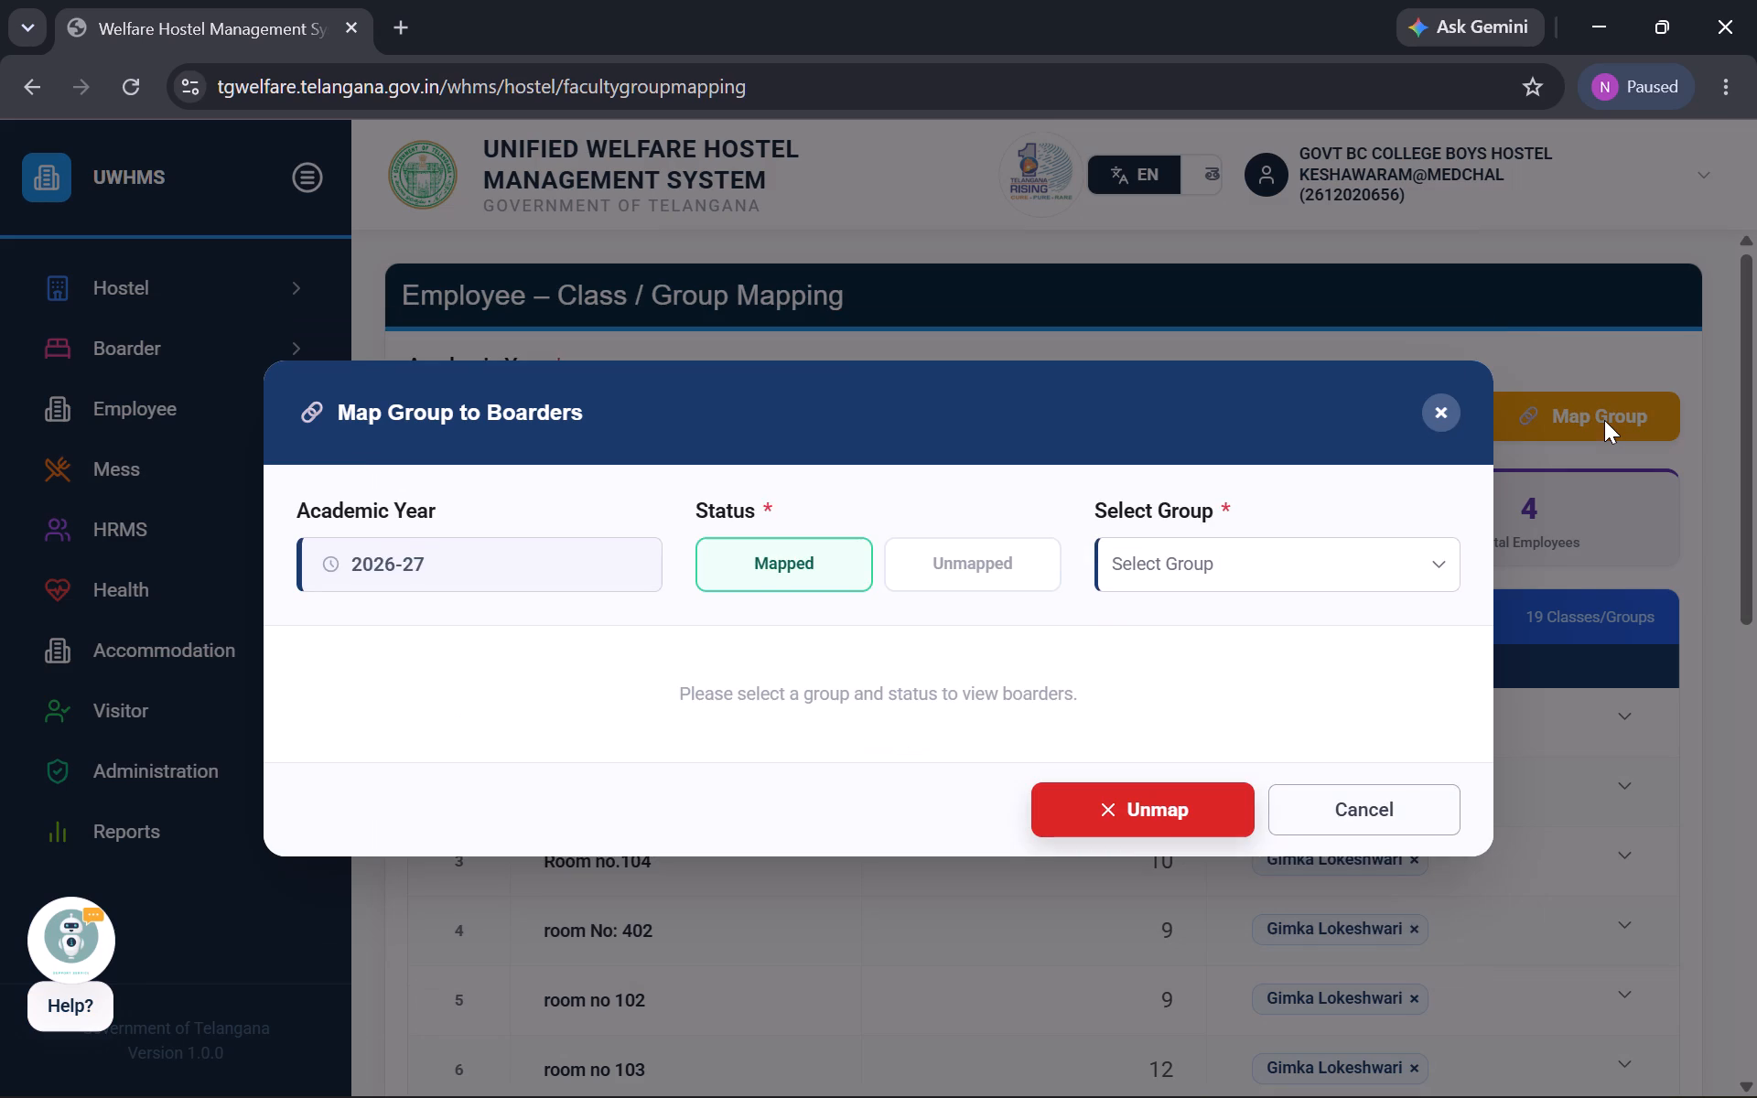
{"action": "left_click", "coordinate": [1128, 565]}
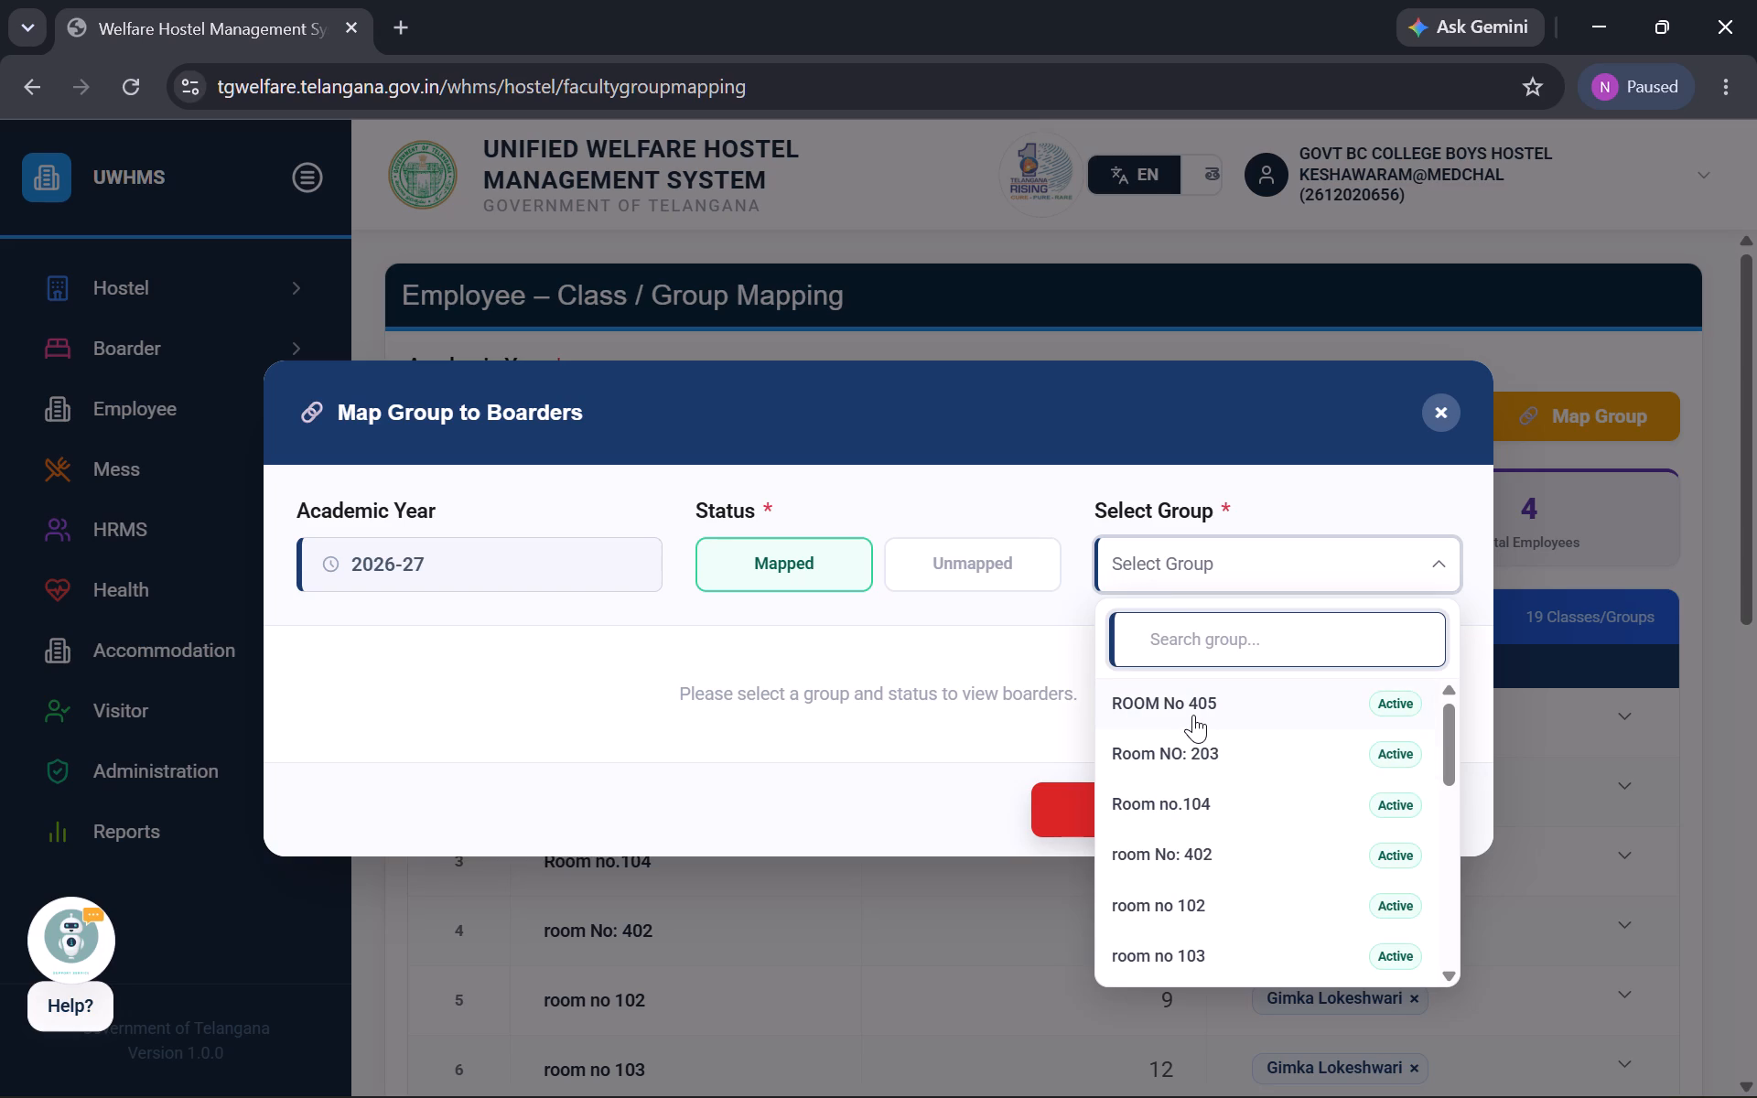
{"action": "left_click_drag", "start_coordinate": [969, 799], "coordinate": [968, 813]}
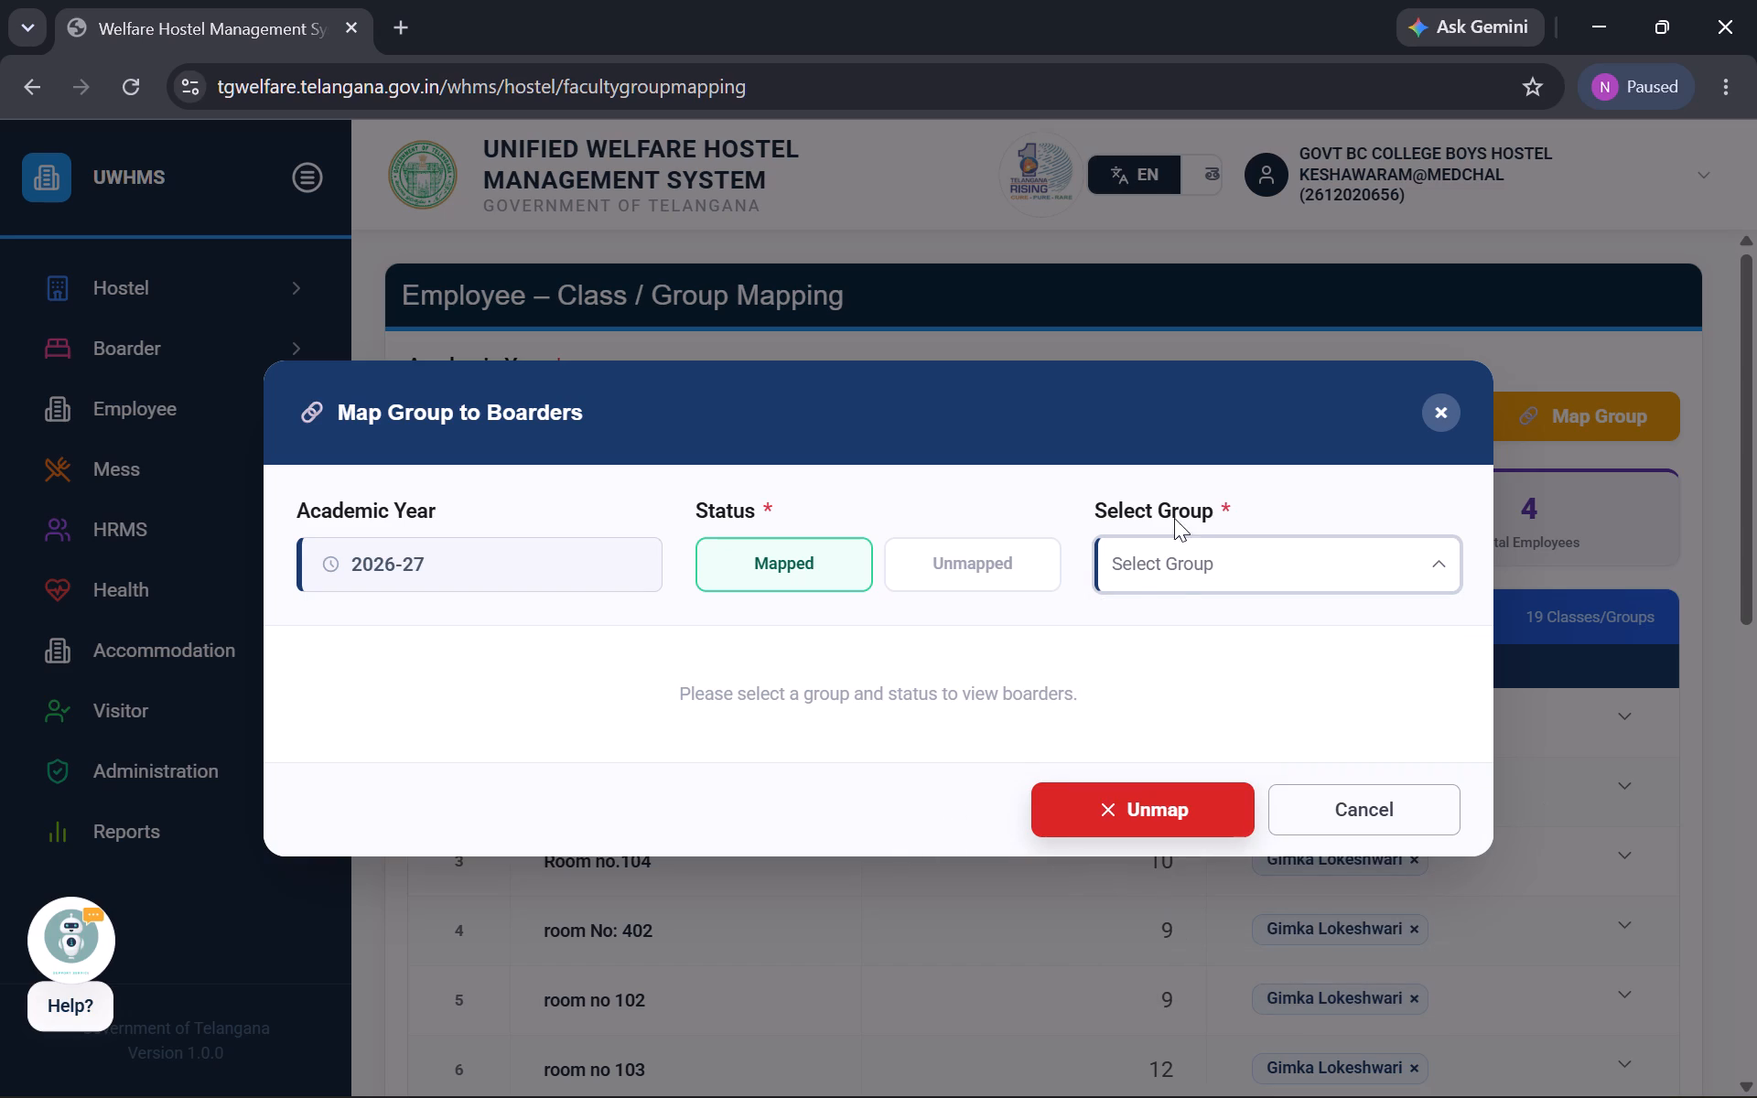
{"action": "left_click", "coordinate": [1136, 565]}
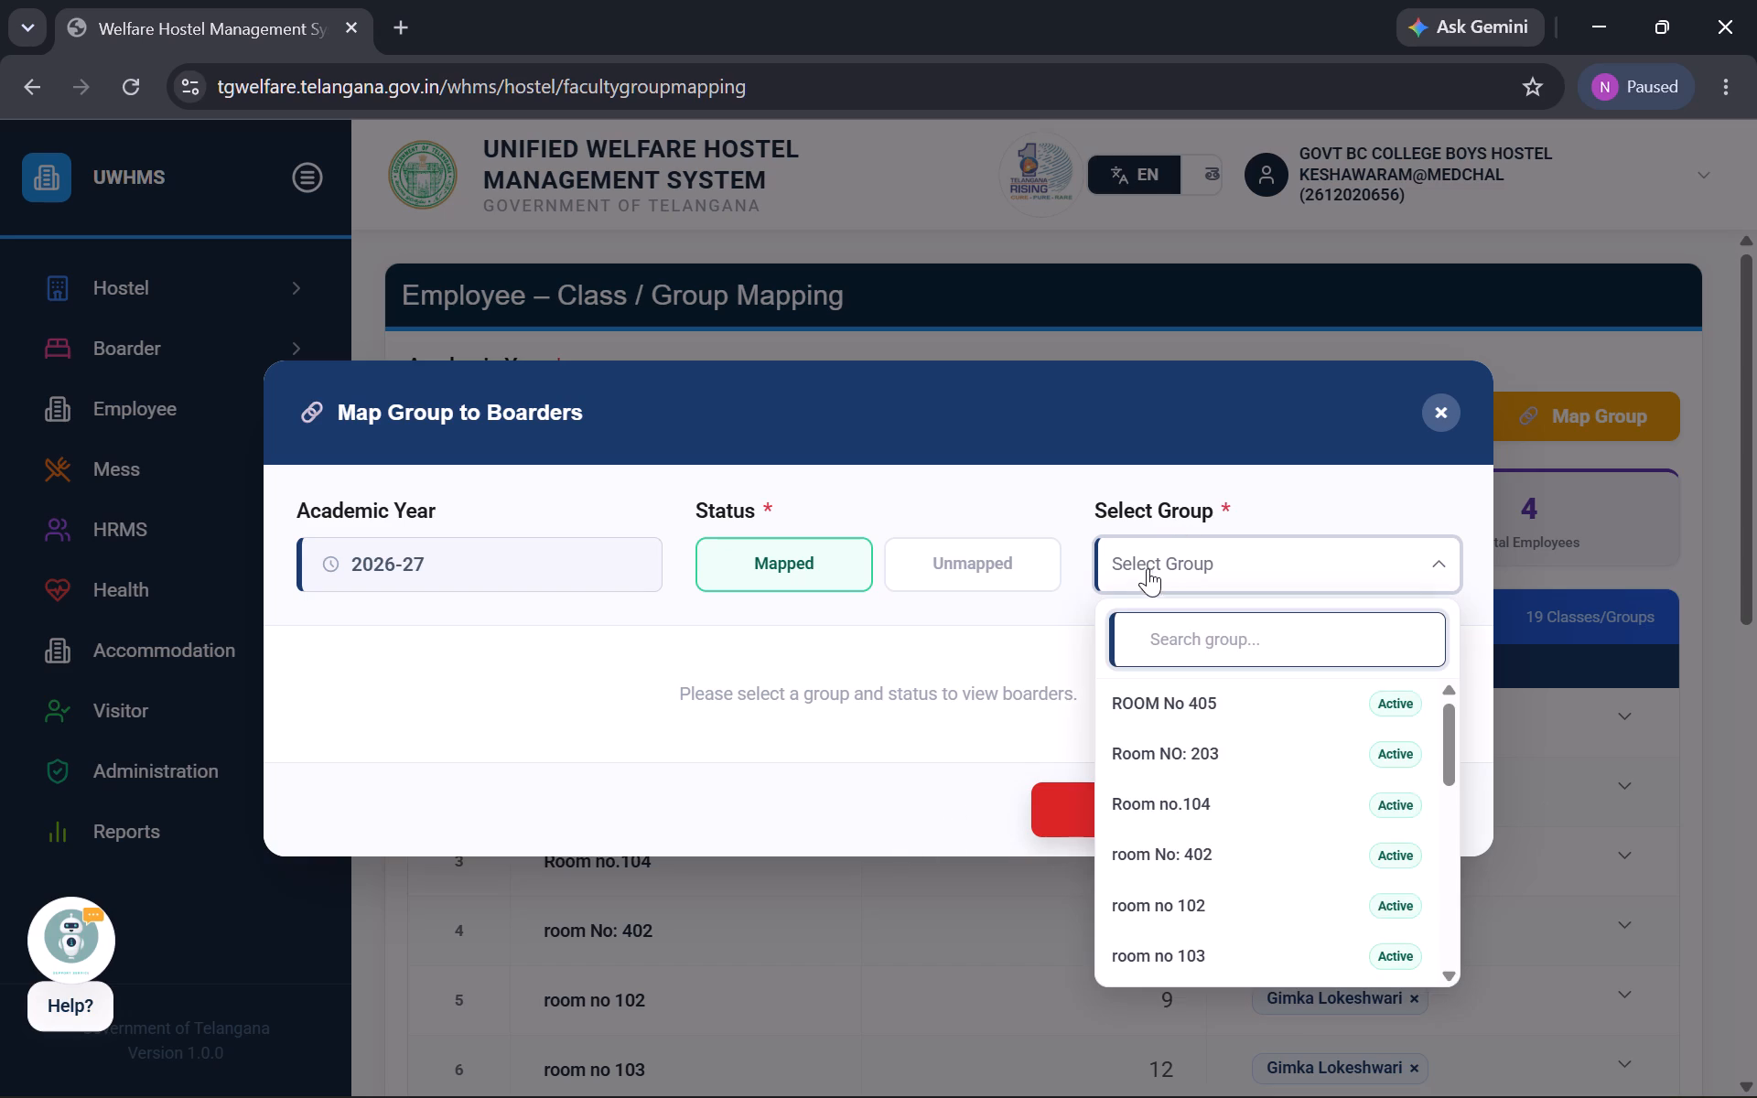
{"action": "double_click", "coordinate": [1229, 711]}
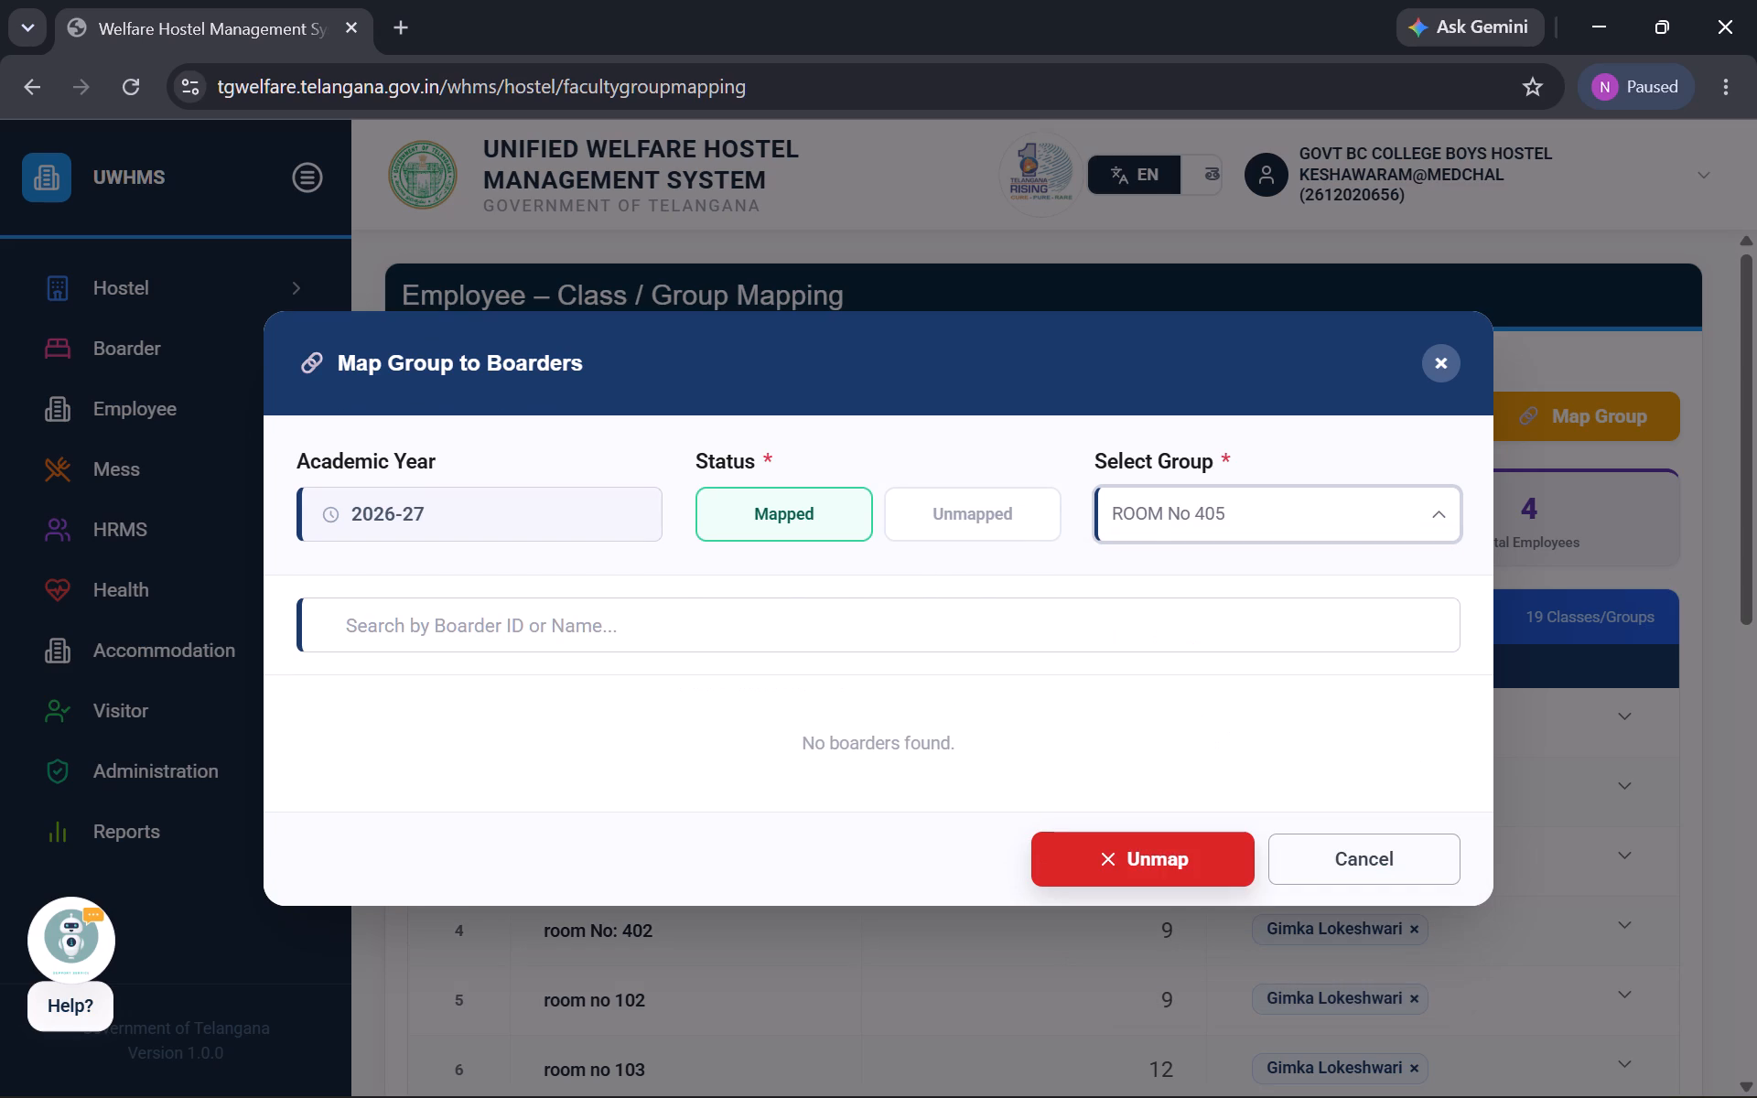
{"action": "left_click", "coordinate": [1004, 501]}
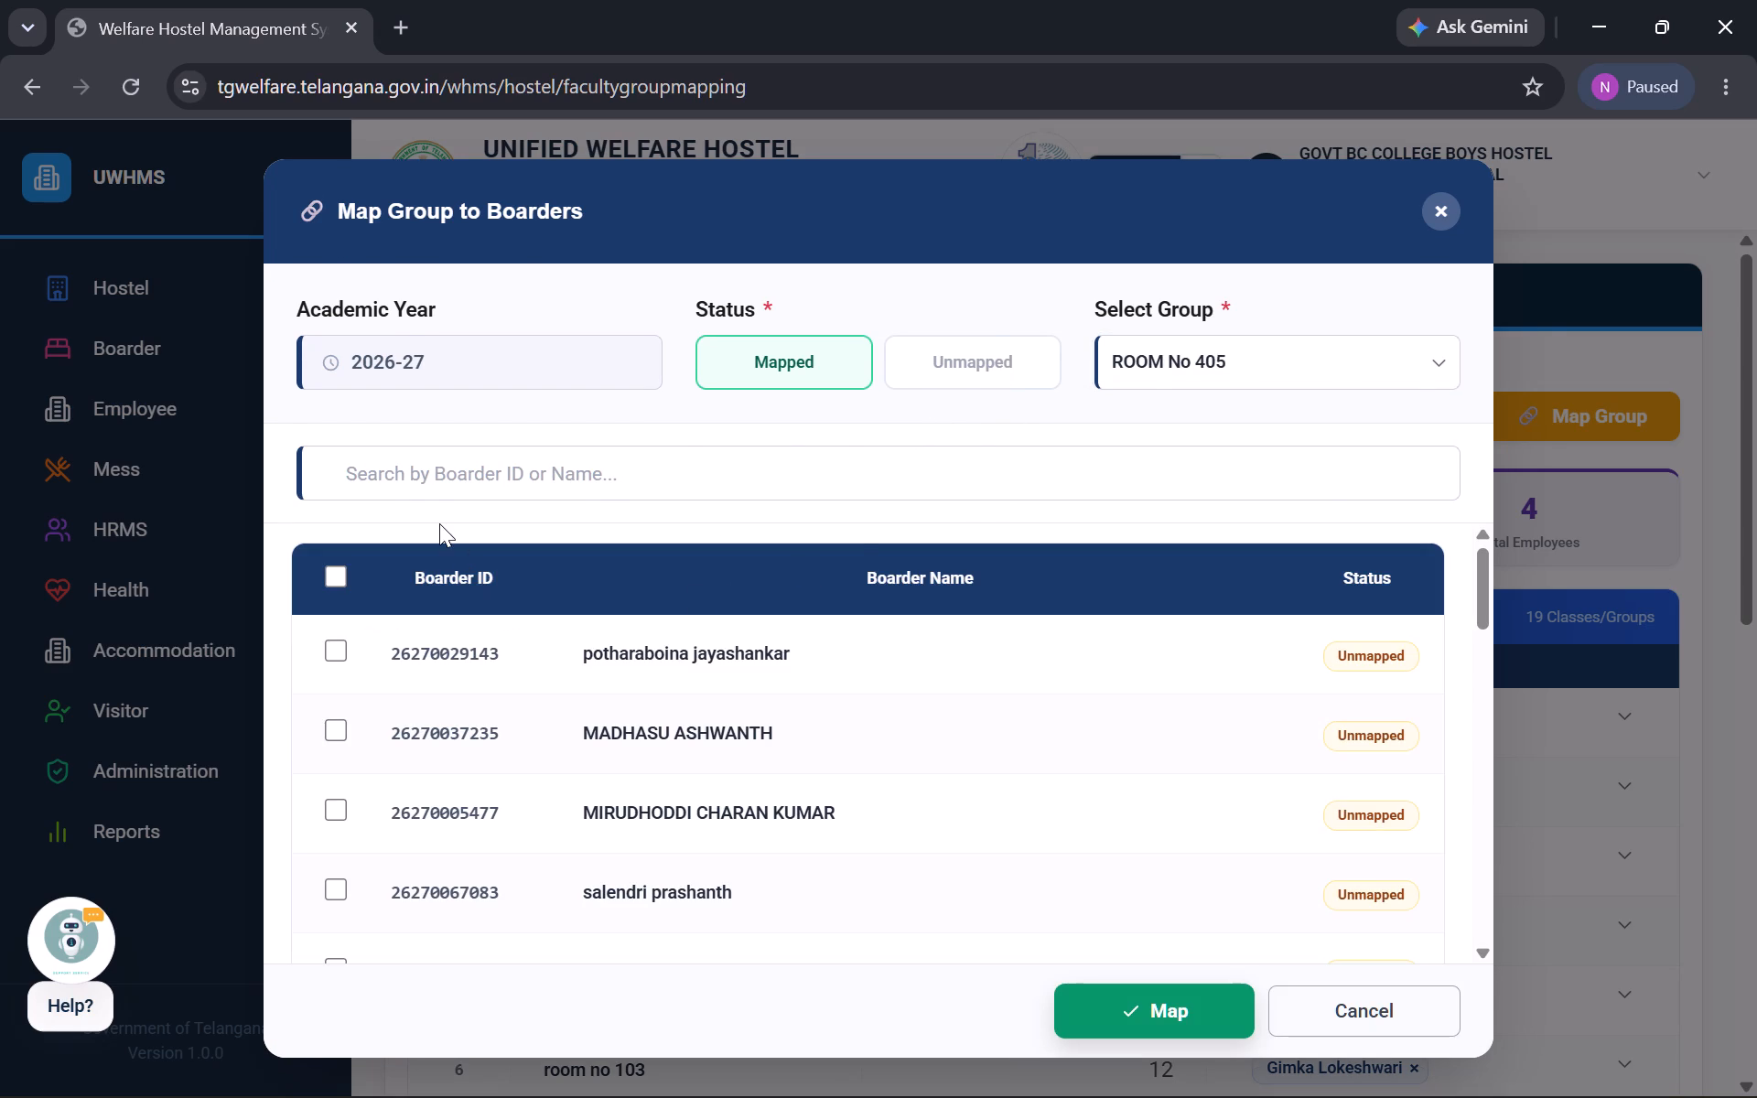
Search the unmapped boarders for "asok", and clear the search.
{"action": "left_click", "coordinate": [405, 488]}
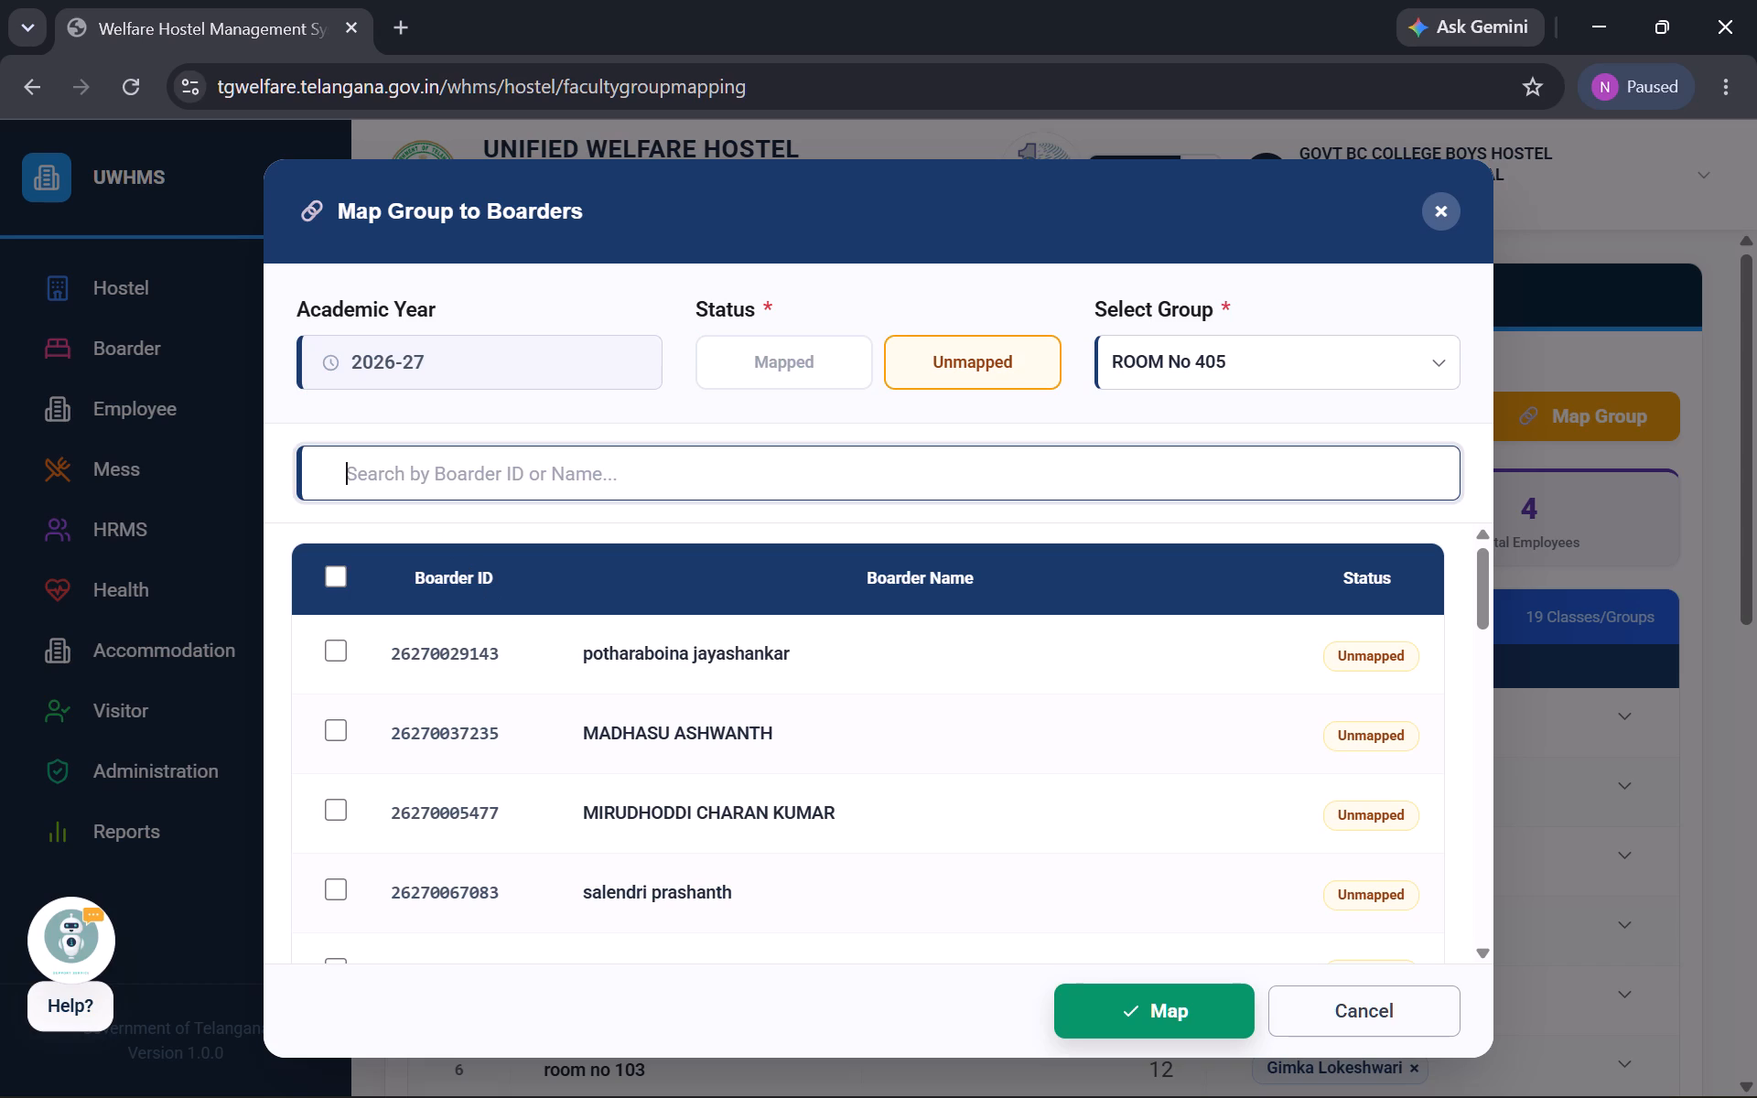
{"action": "type", "text": "as"}
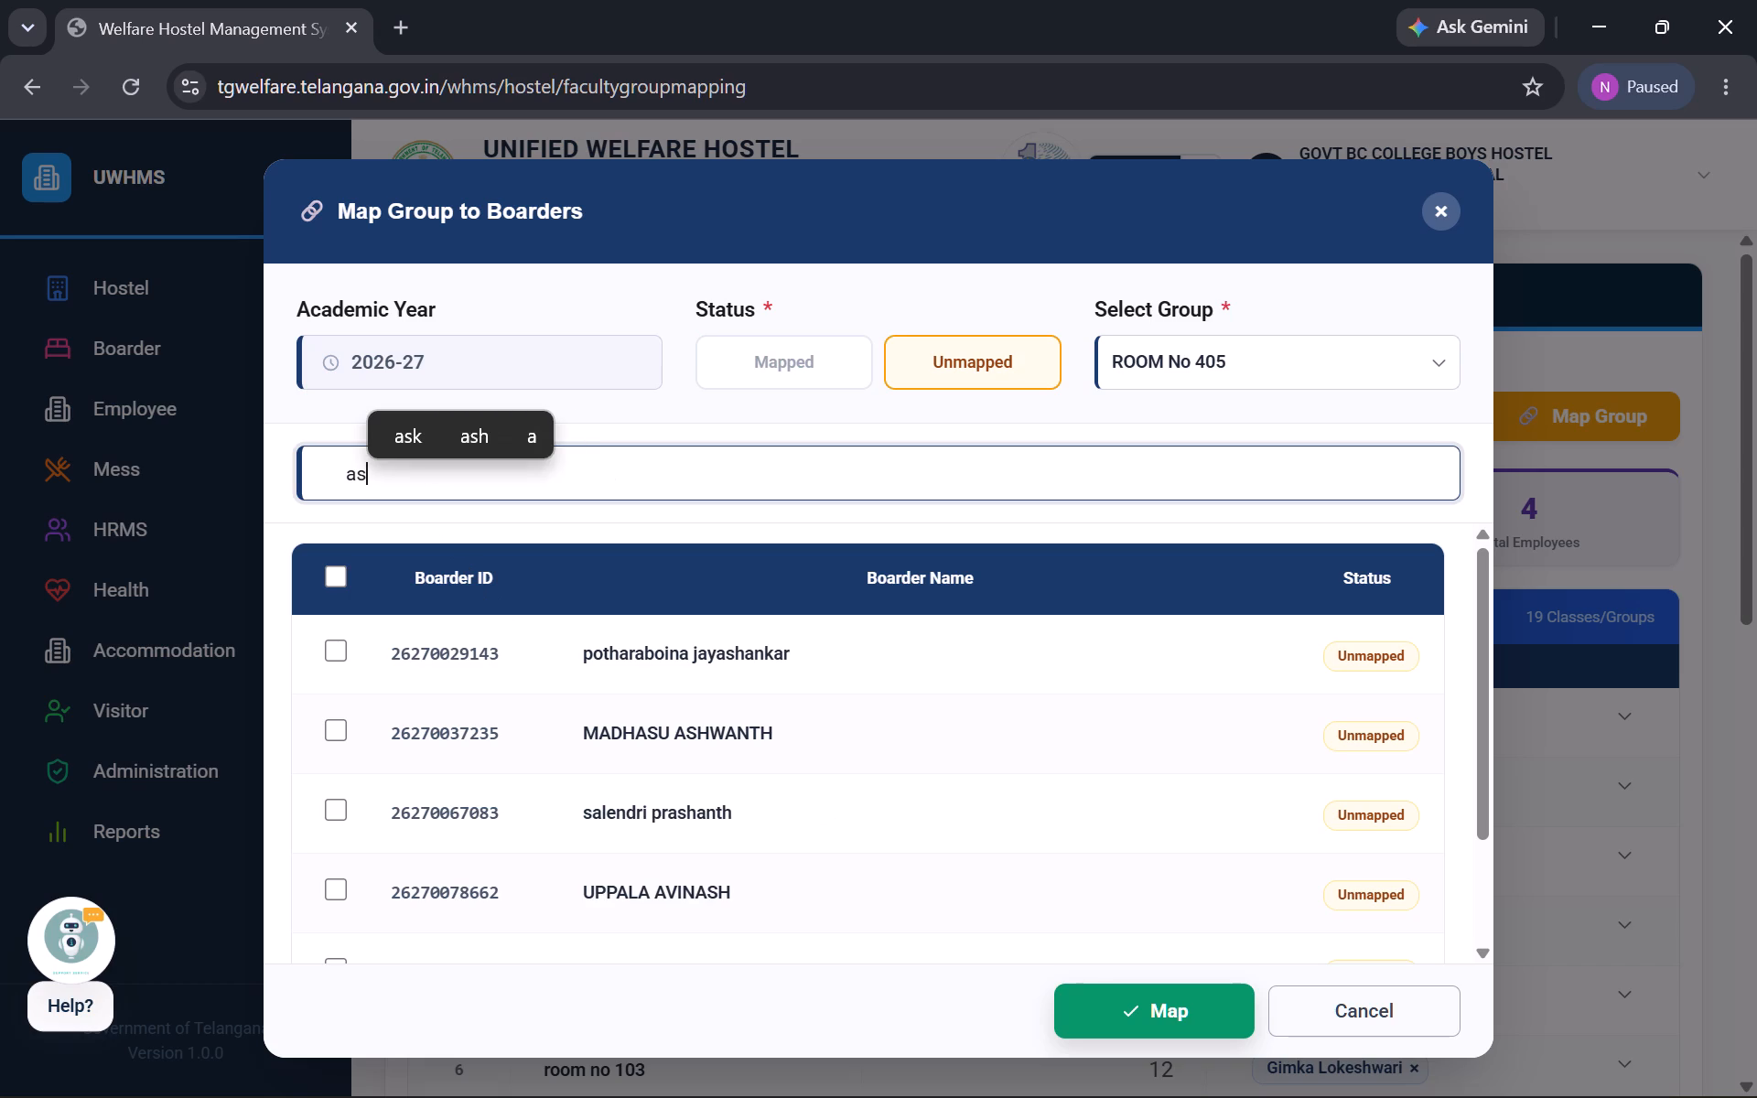
{"action": "type", "text": "ok"}
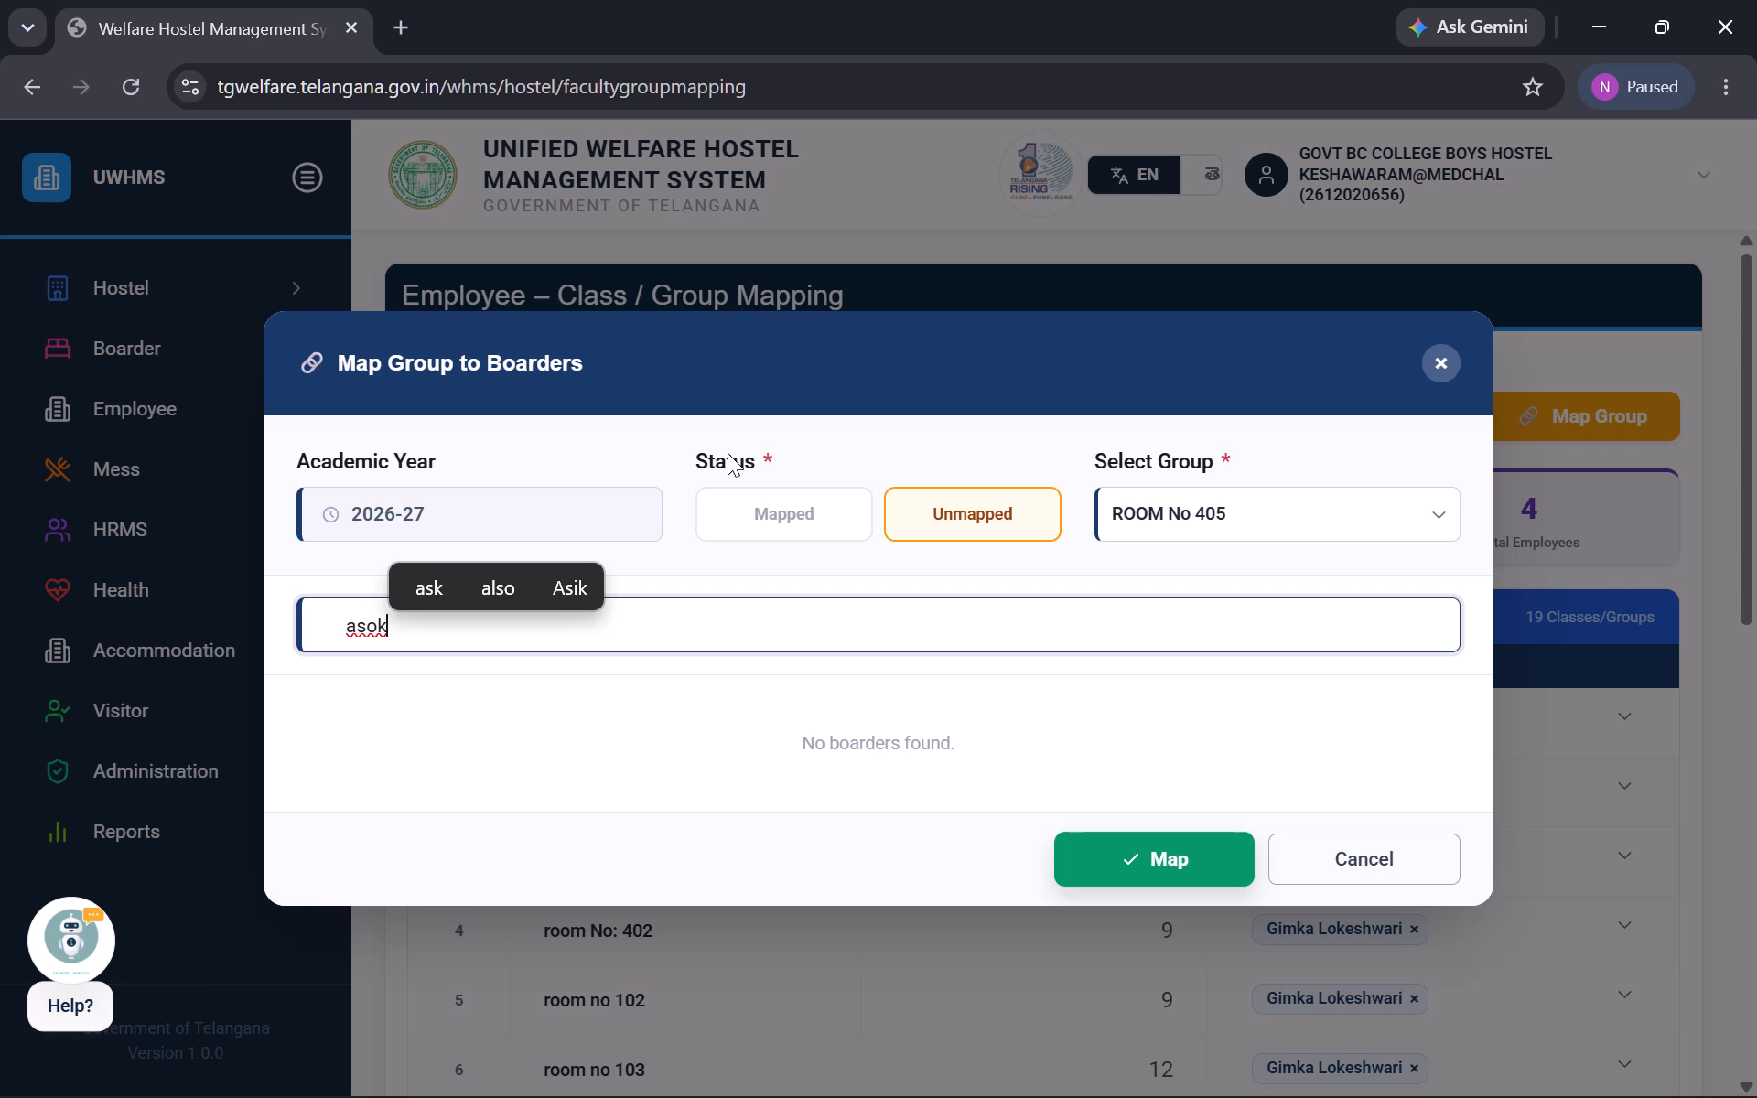
{"action": "key", "text": "equal"}
{"action": "key", "text": "BackSpace"}
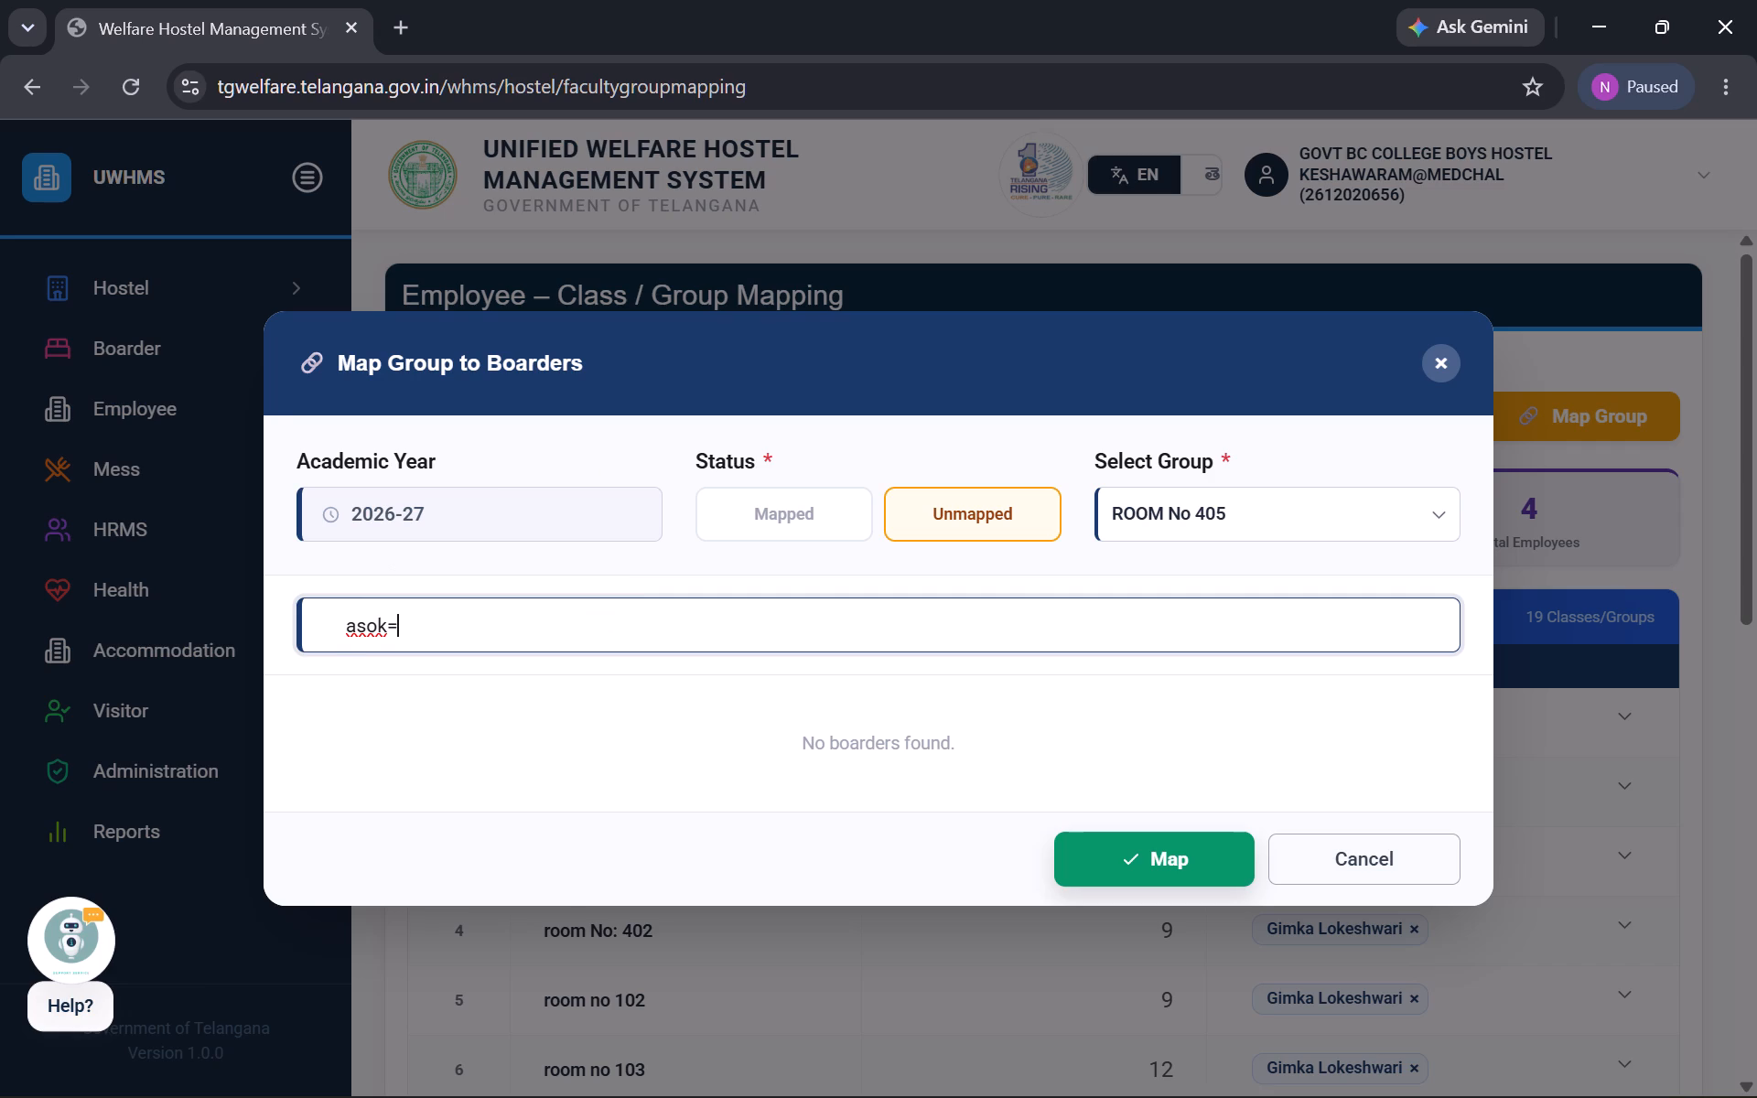
{"action": "key", "text": "BackSpace"}
{"action": "key", "text": "BackSpace"}
{"action": "key", "text": "BackSpace"}
{"action": "key", "text": "BackSpace"}
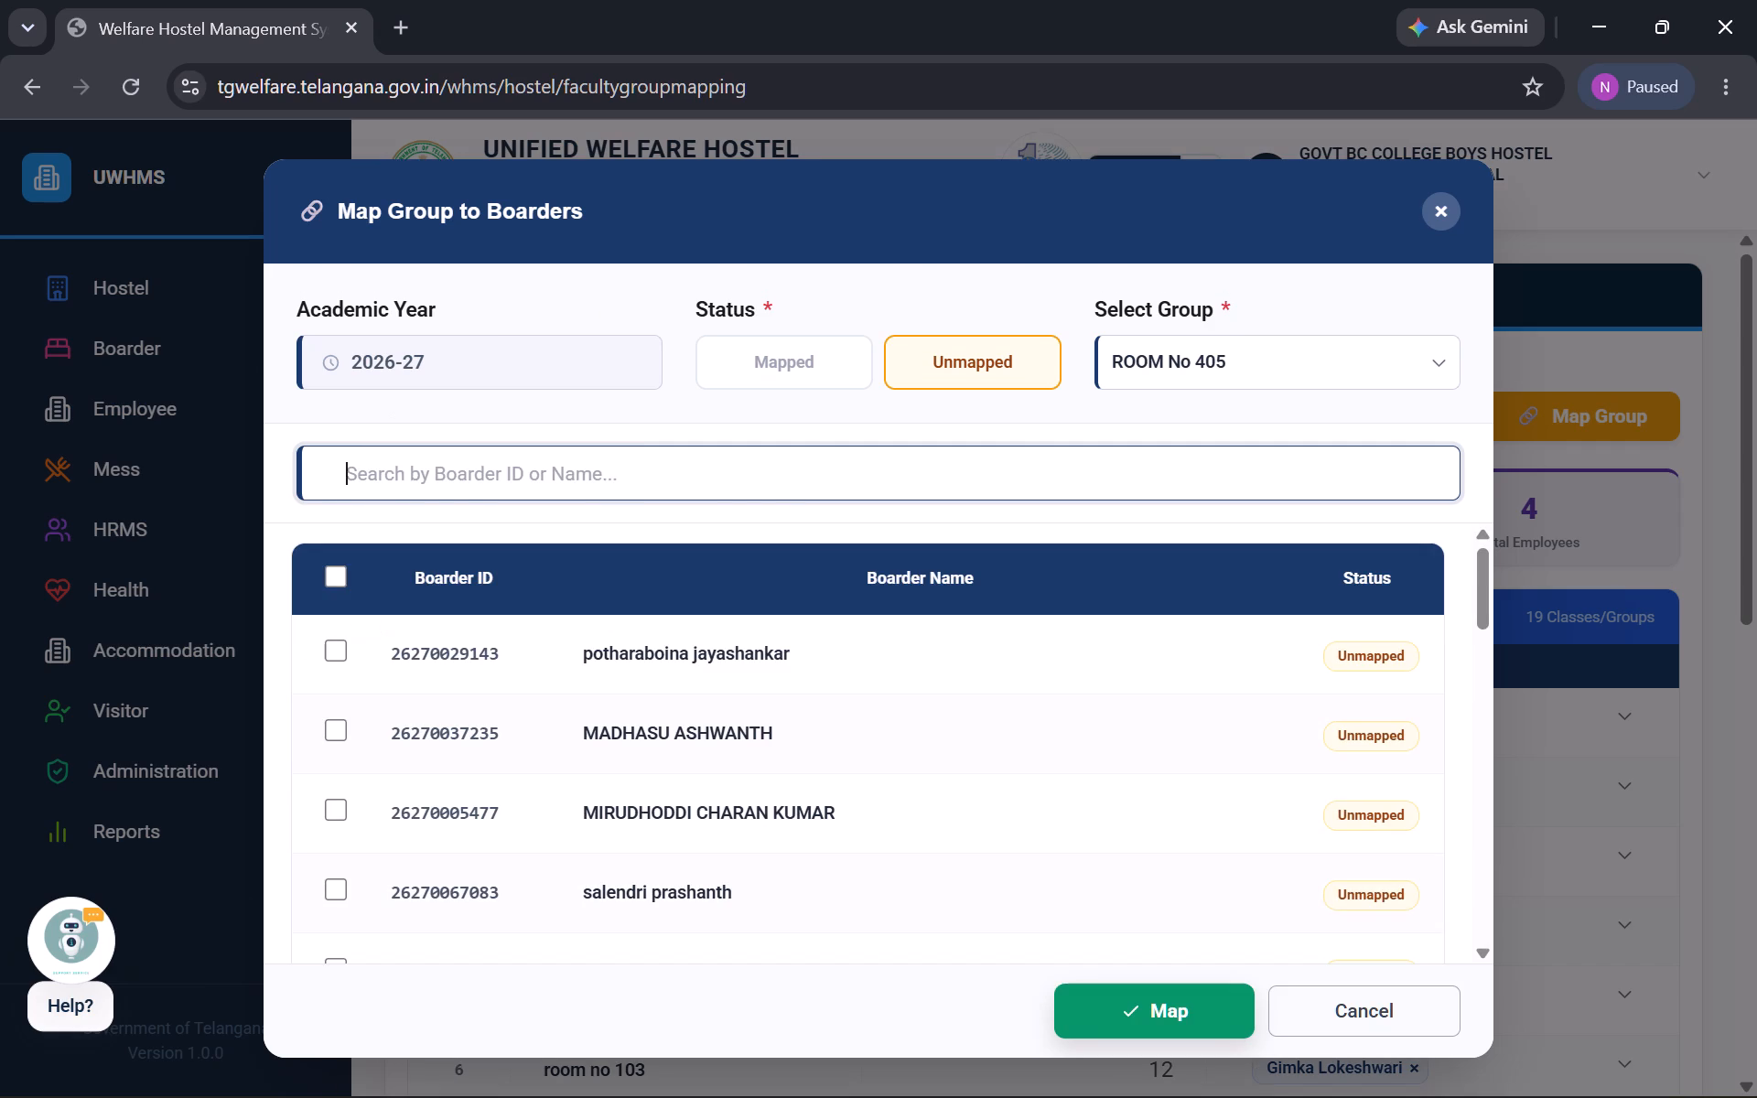
Search the unmapped boarders for "rakes", and clear the search.
{"action": "type", "text": "ra"}
{"action": "type", "text": "ke"}
{"action": "key", "text": "s"}
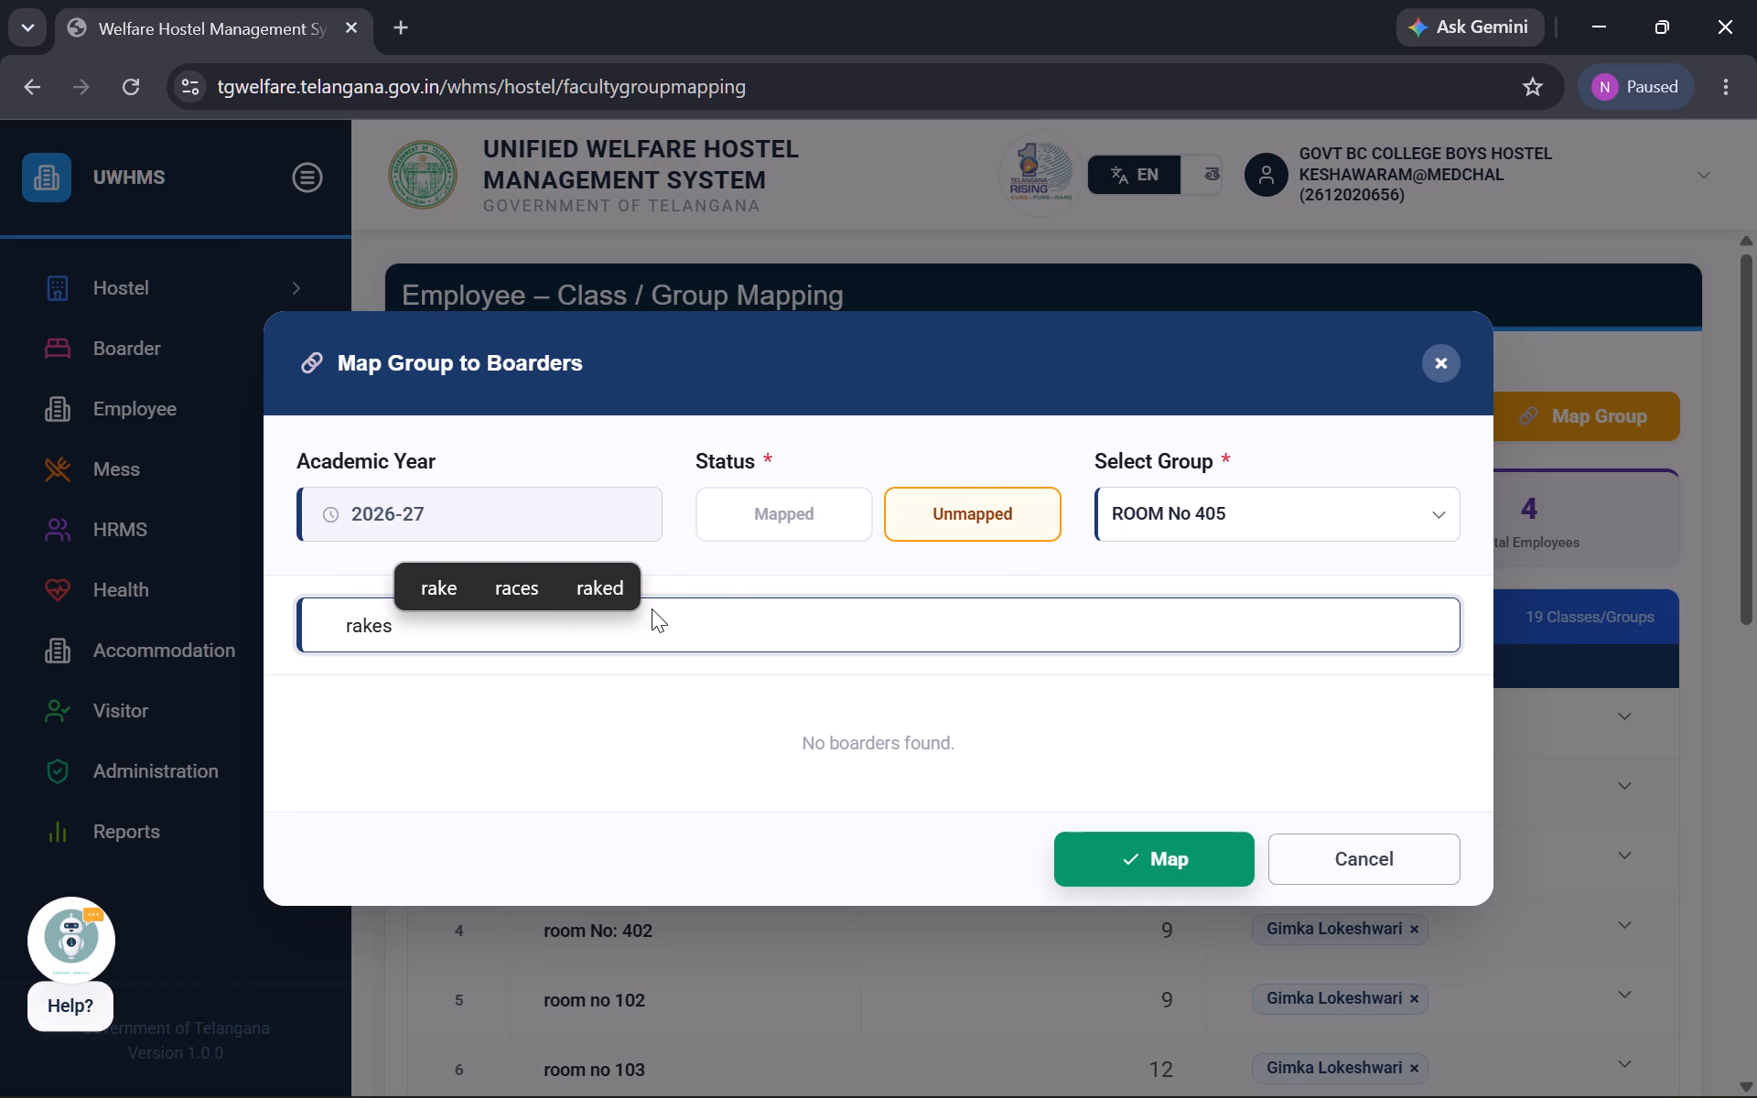
{"action": "left_click", "coordinate": [430, 644]}
{"action": "key", "text": "BackSpace"}
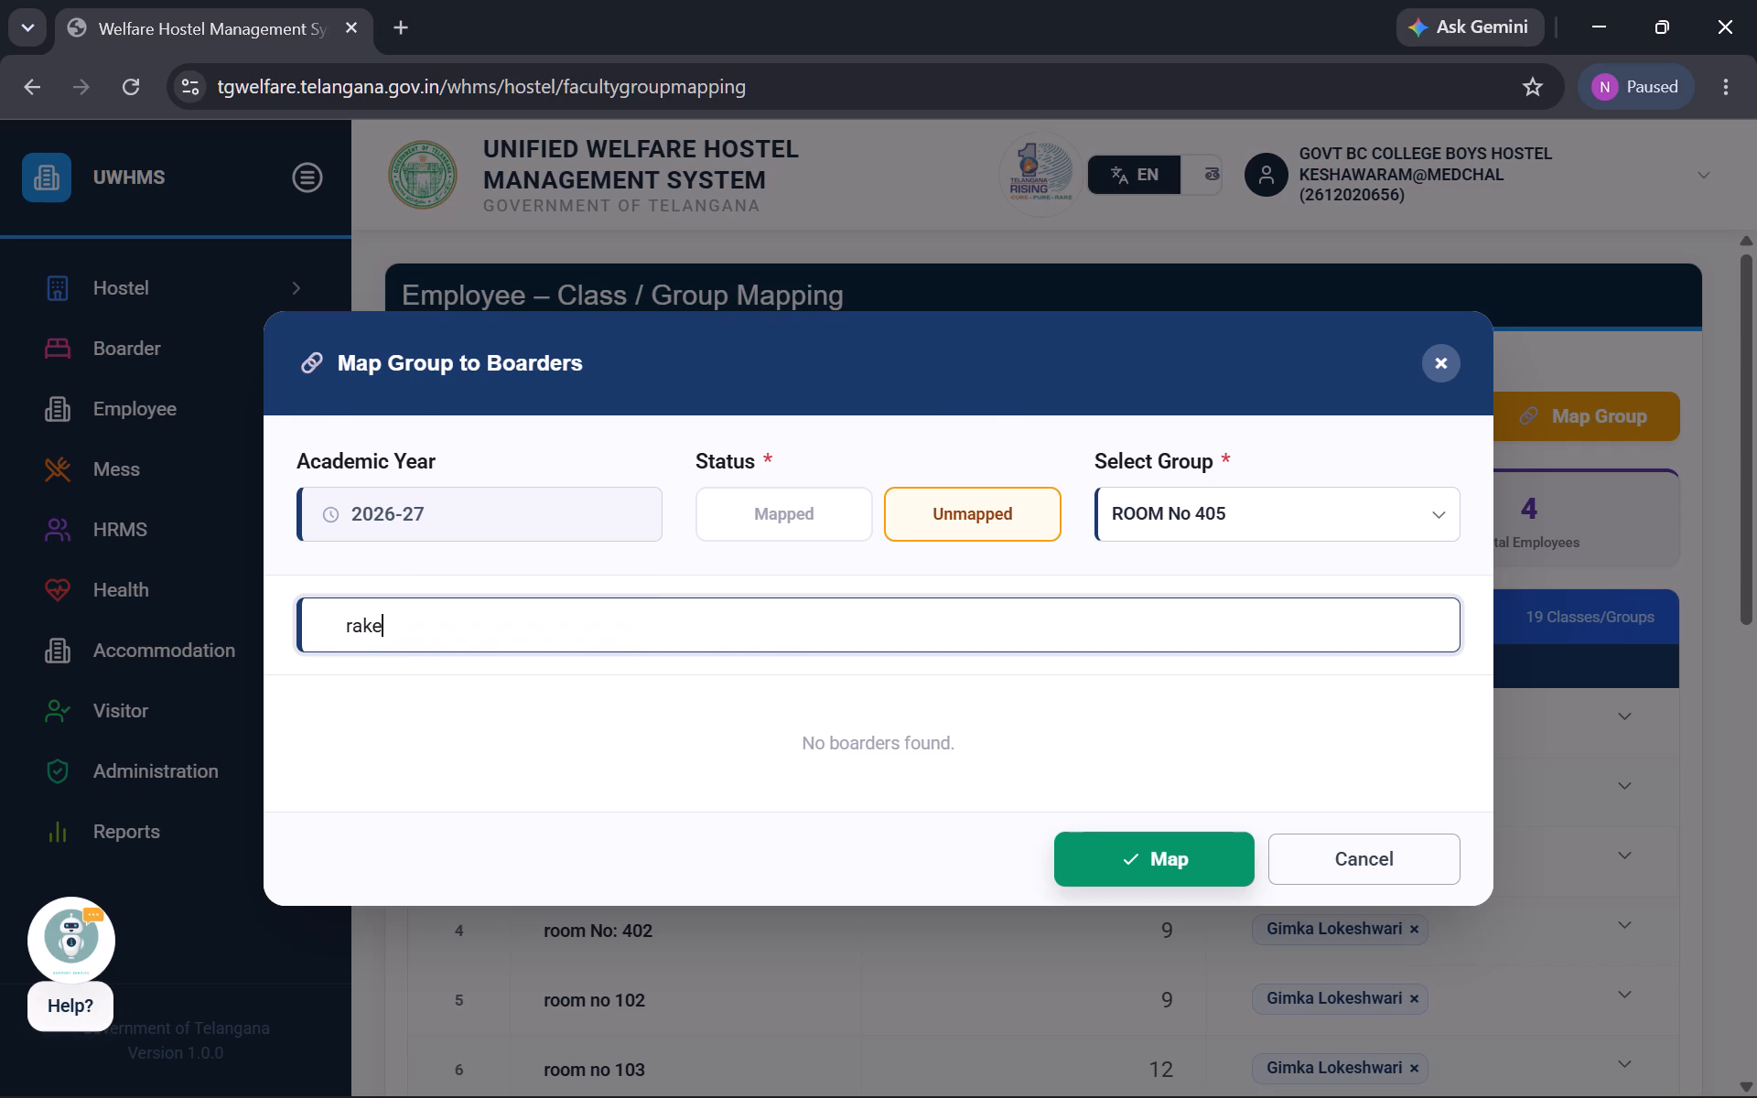
{"action": "key", "text": "BackSpace"}
{"action": "key", "text": "BackSpace"}
{"action": "key", "text": "BackSpace"}
{"action": "key", "text": "BackSpace"}
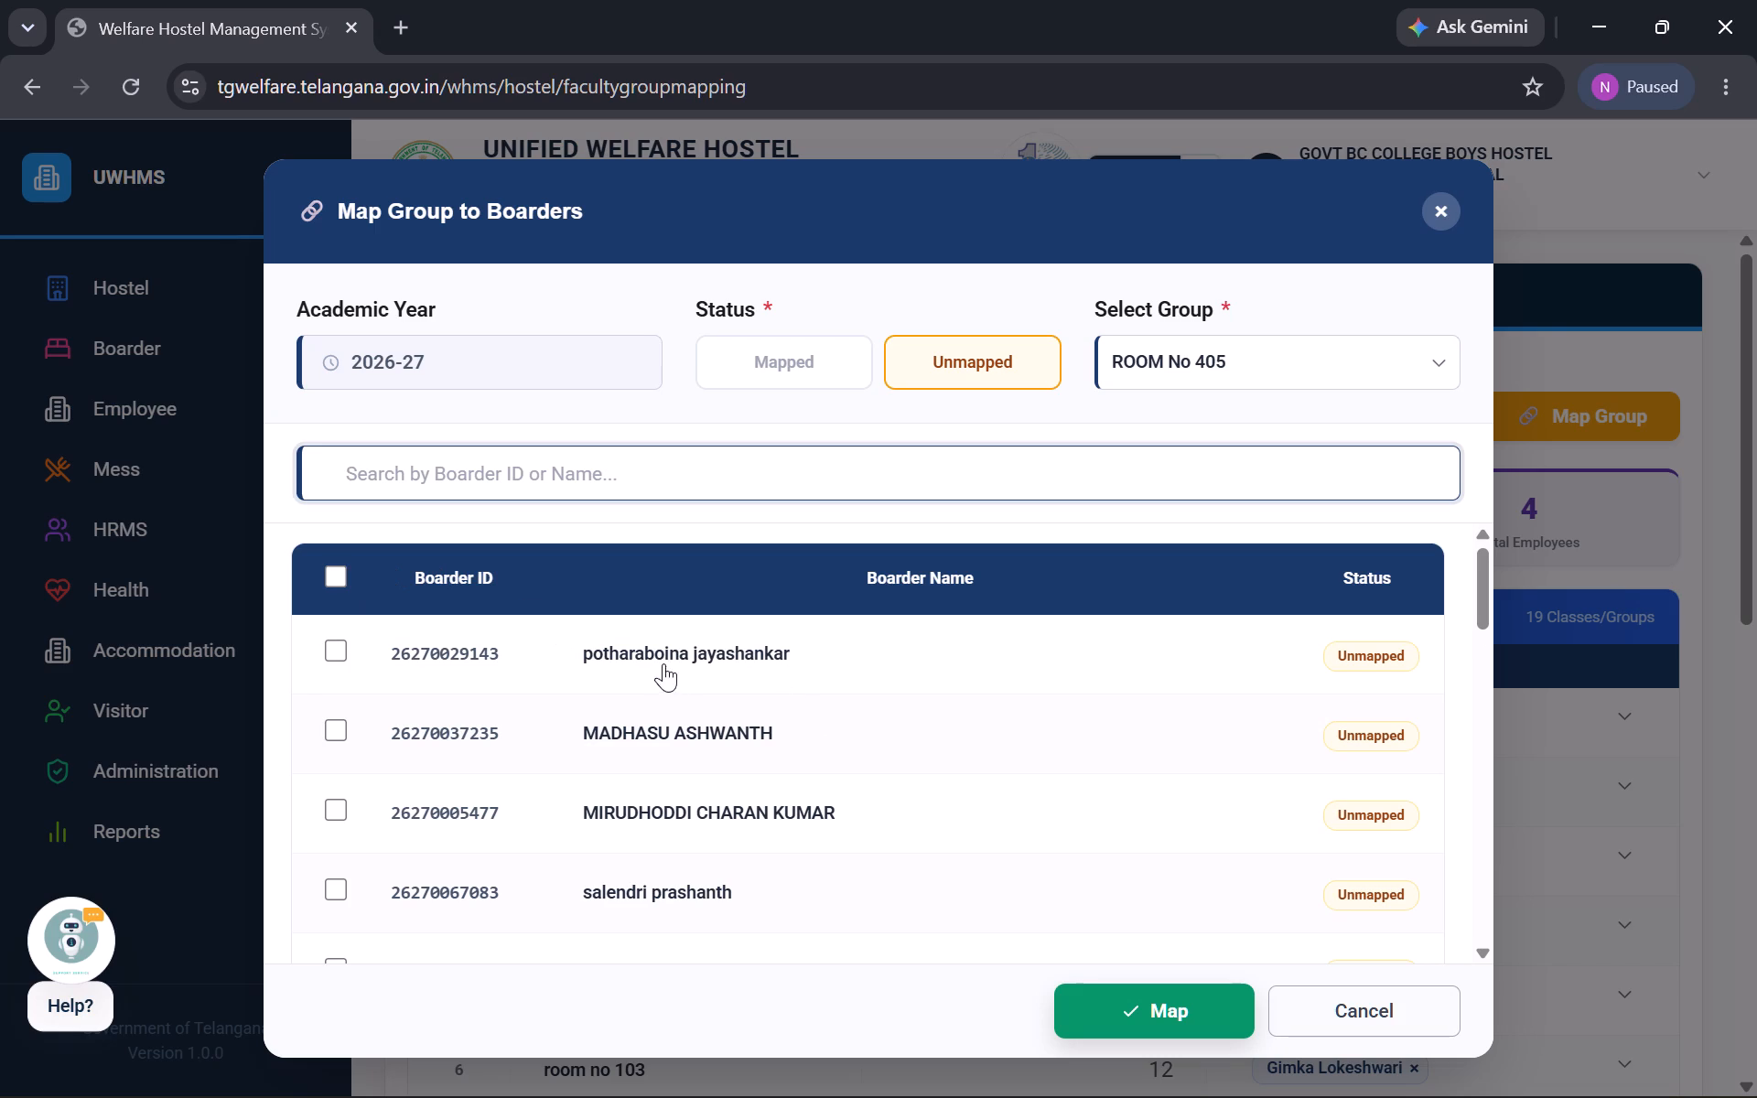
Look through the full list of unmapped boarders down to its end, keeping ROOM No 405 as the group.
{"action": "left_click", "coordinate": [1216, 364]}
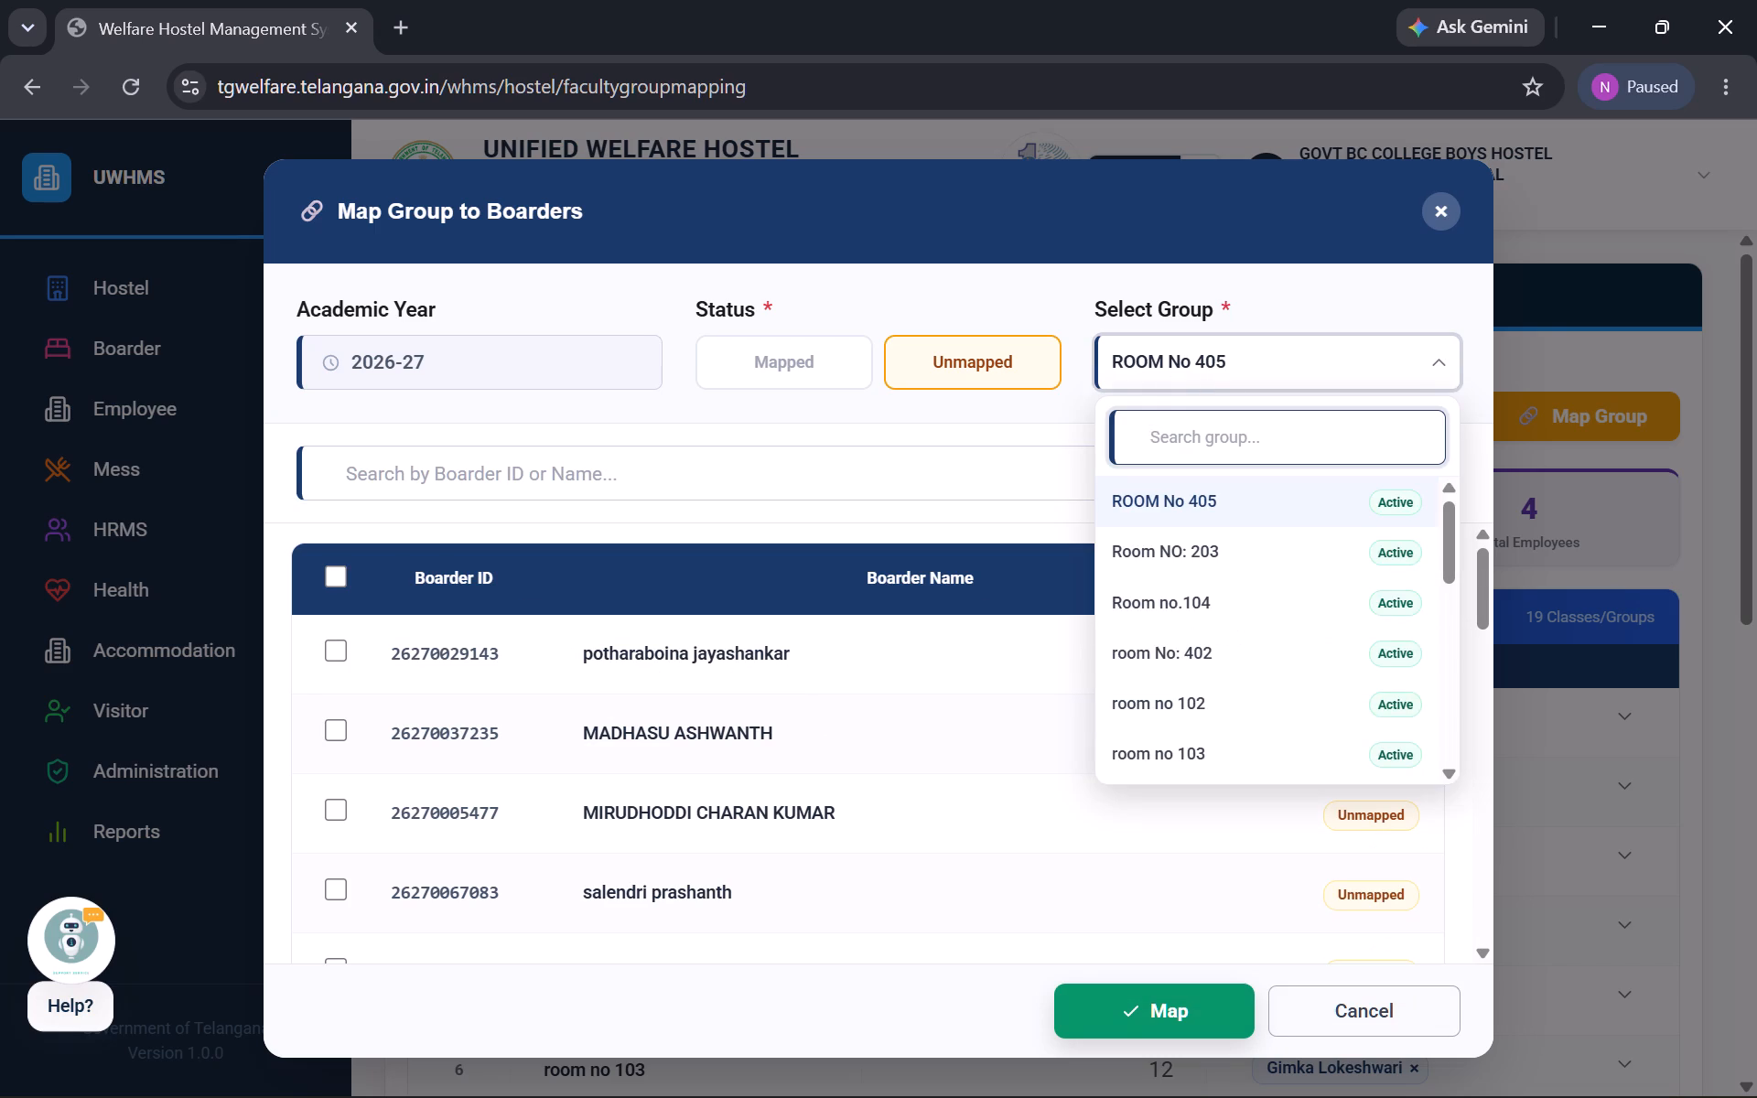
{"action": "left_click", "coordinate": [790, 493]}
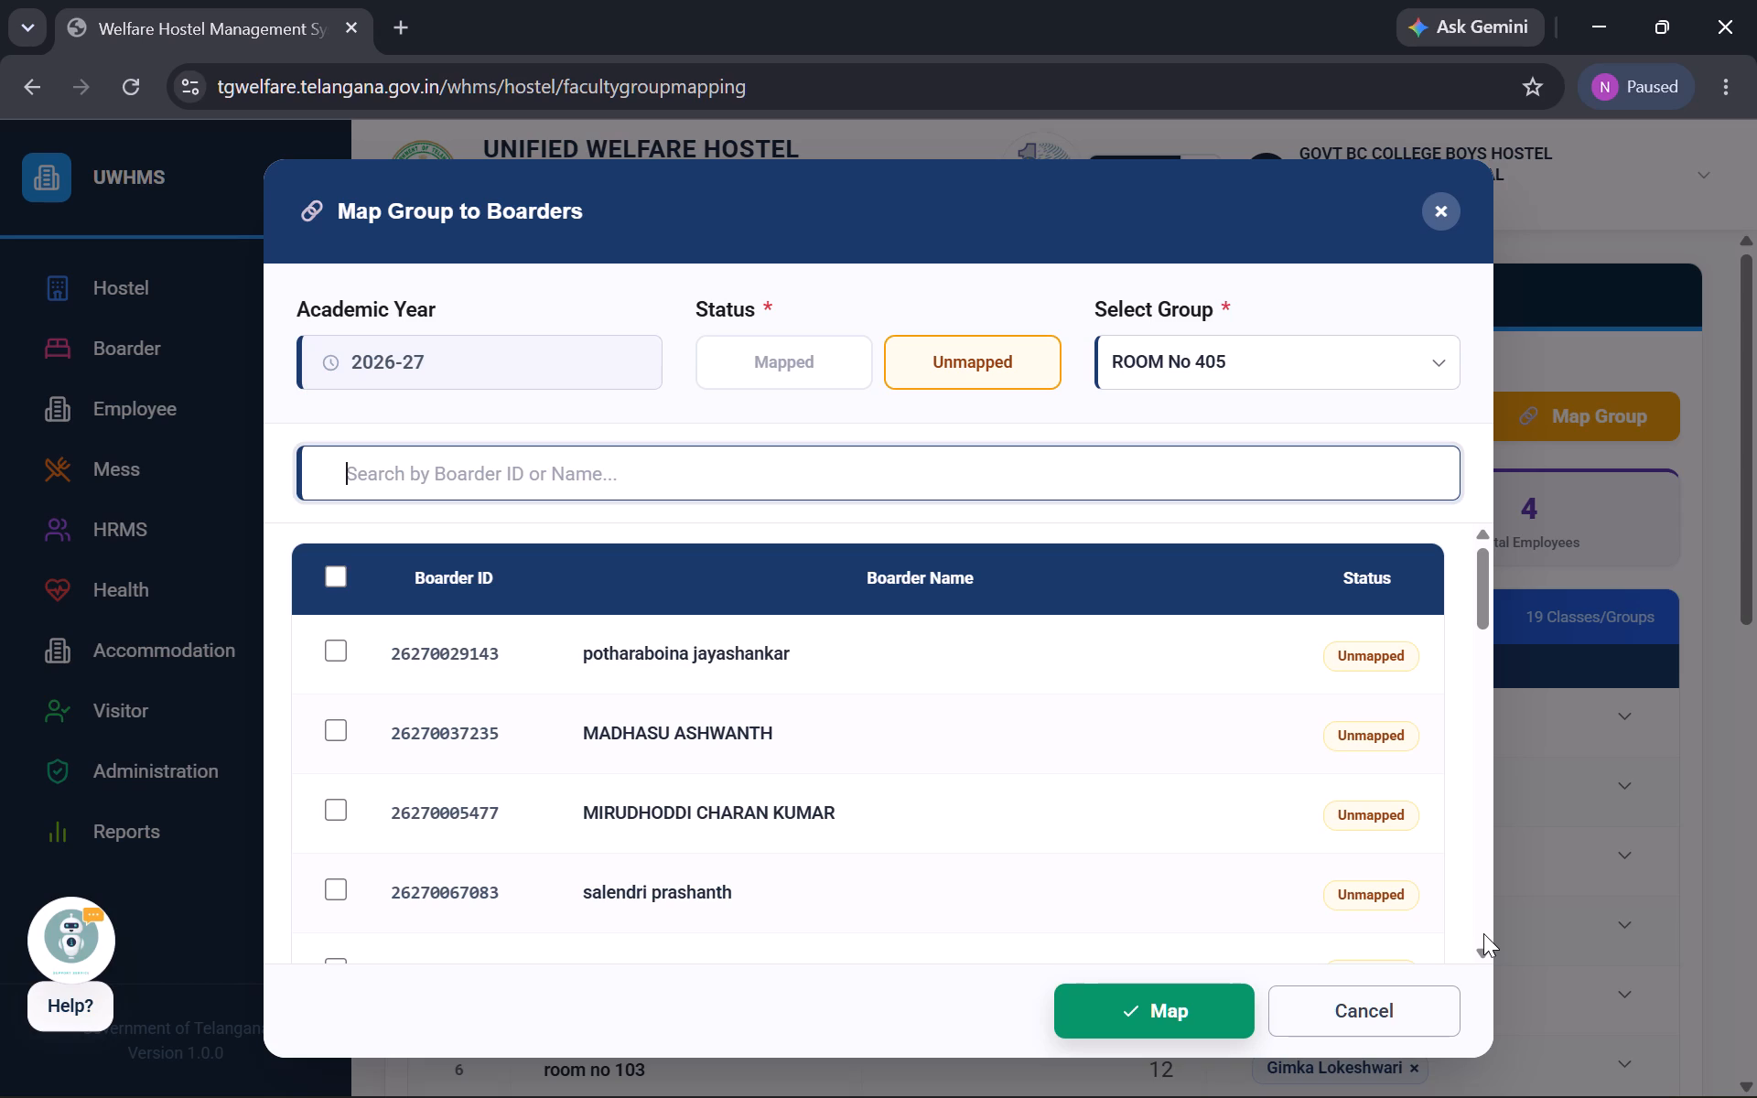
{"action": "left_click", "coordinate": [1483, 933]}
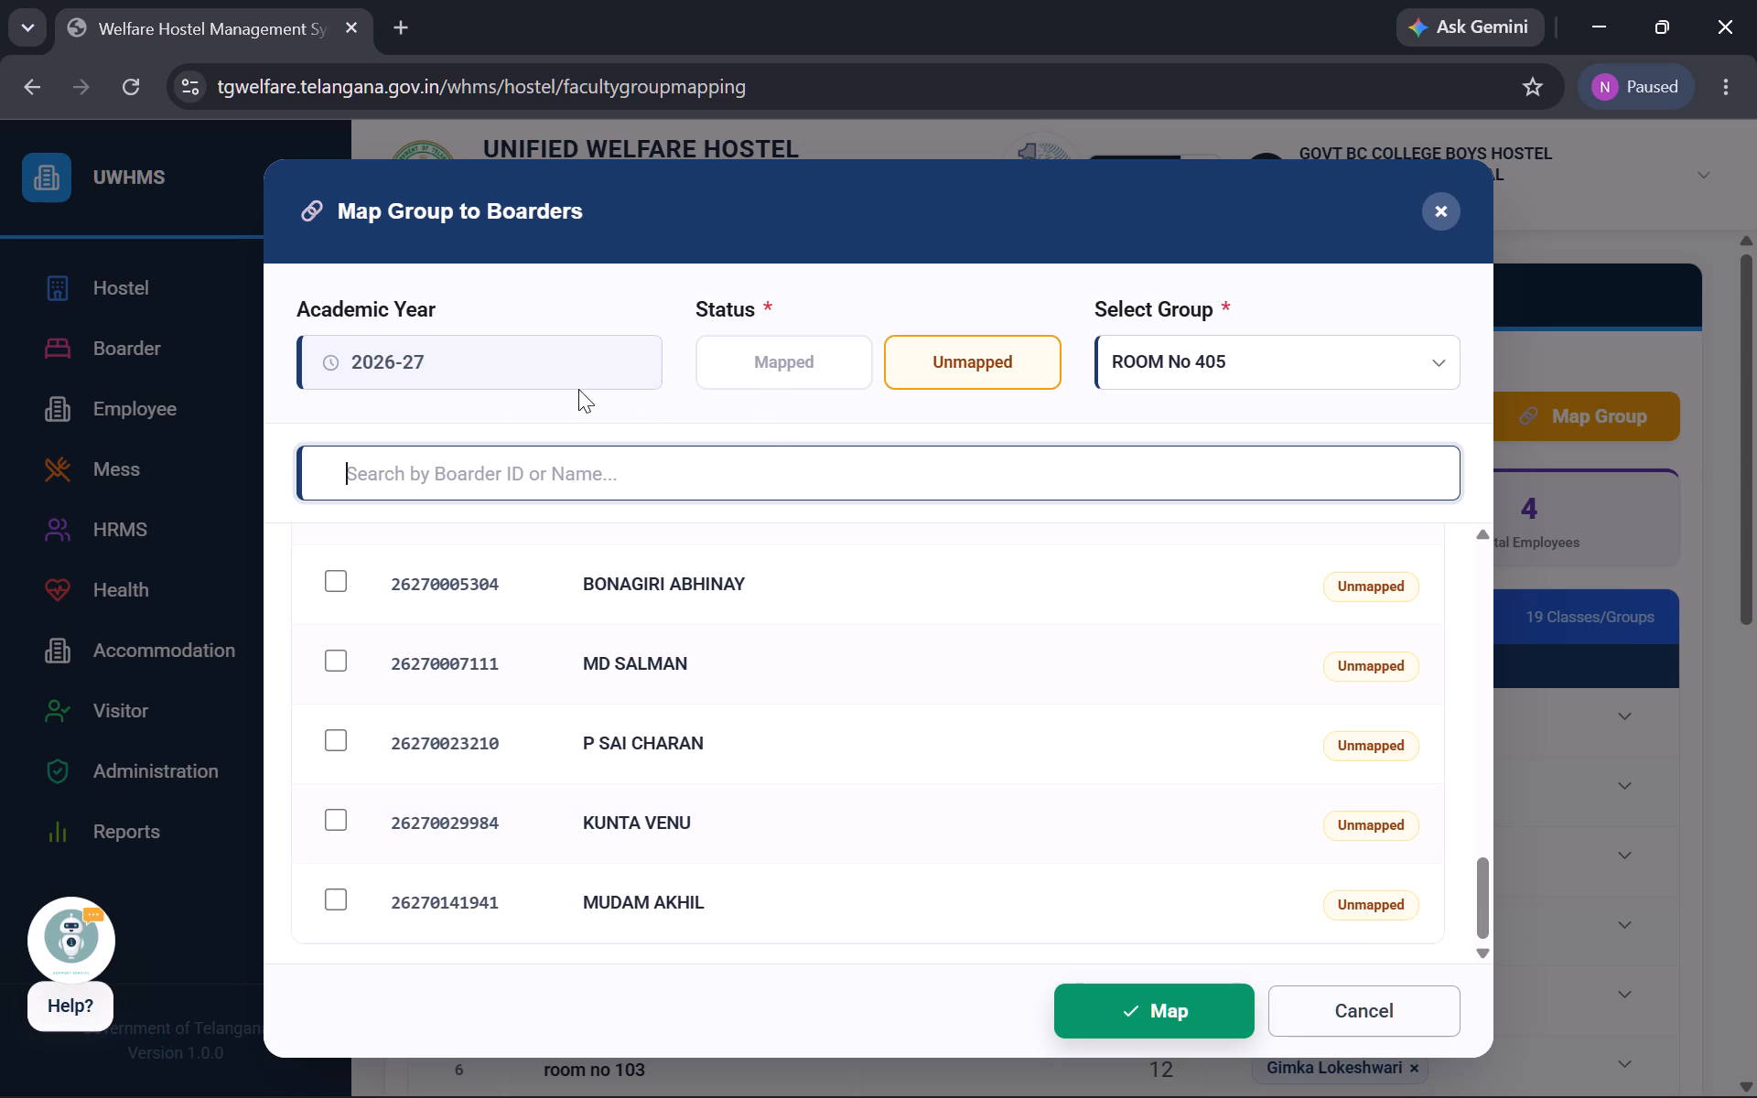
Search the unmapped boarders for "sim" with ROOM No 405 kept as the group, and clear the search.
{"action": "left_click", "coordinate": [398, 467]}
{"action": "key", "text": "s"}
{"action": "type", "text": "im"}
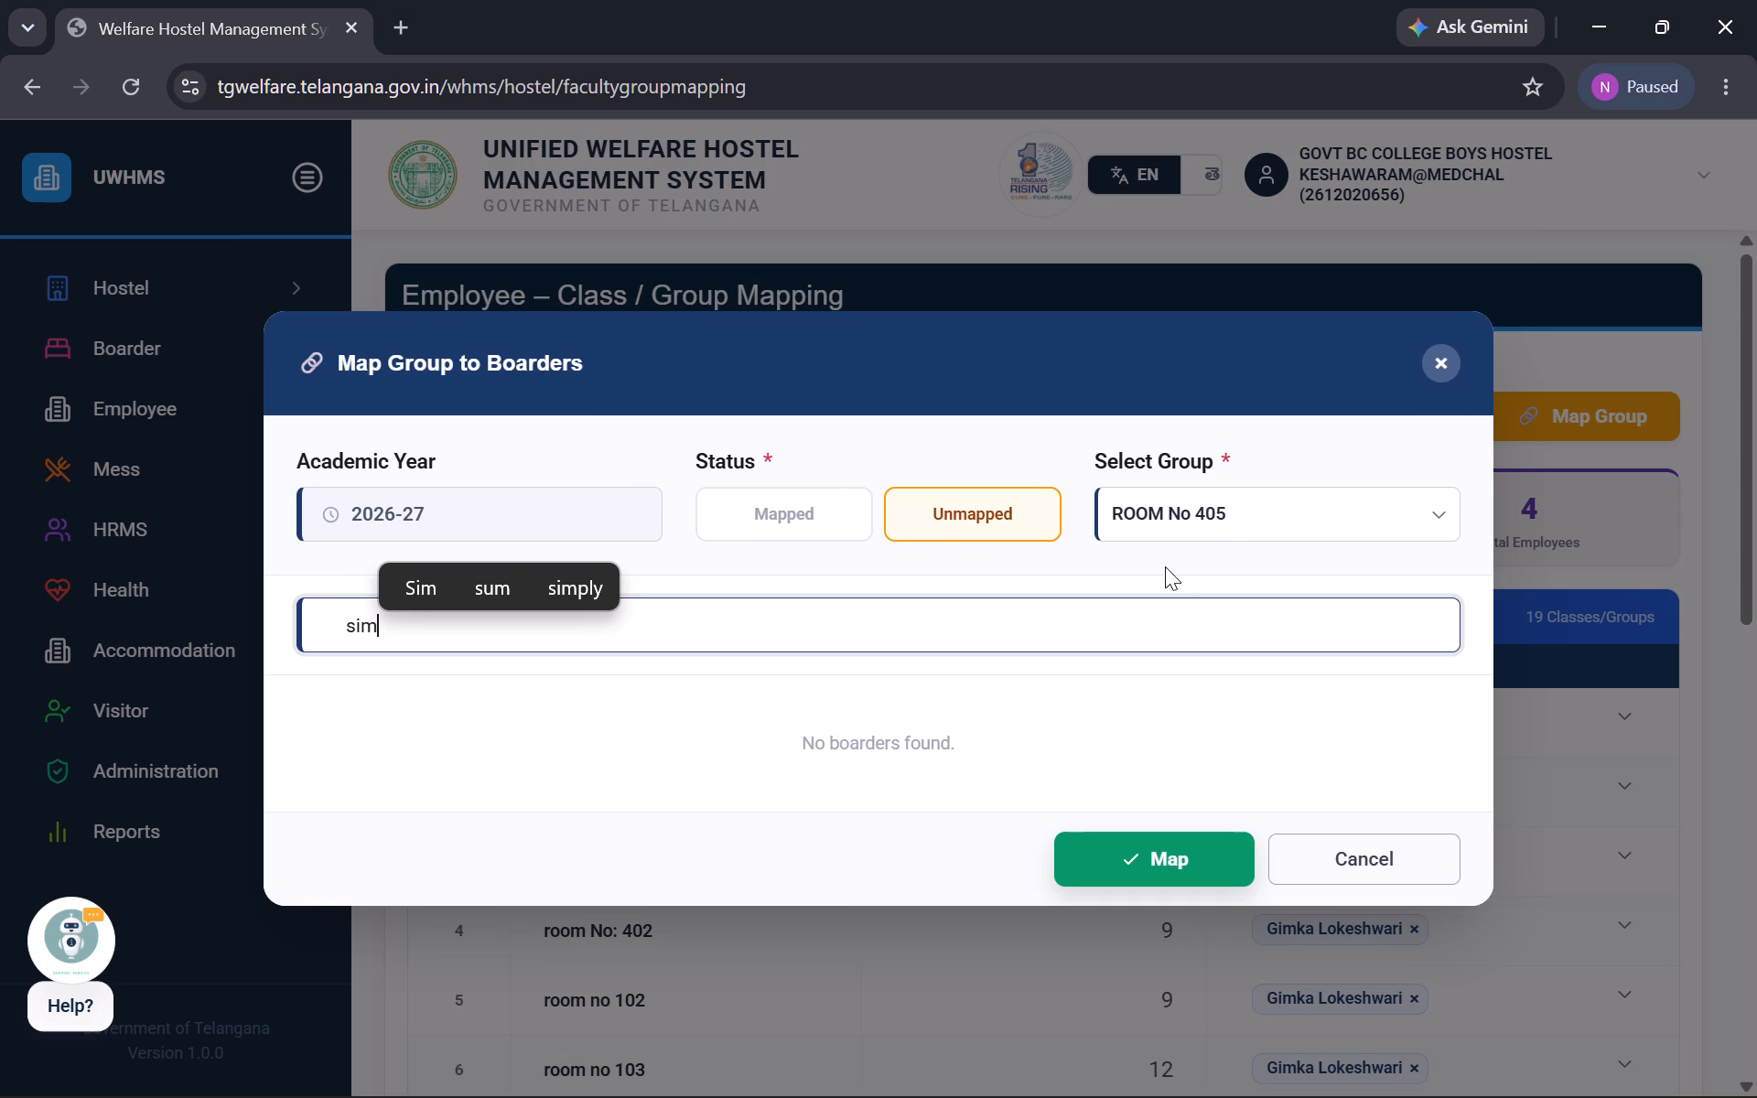
{"action": "left_click", "coordinate": [1215, 506]}
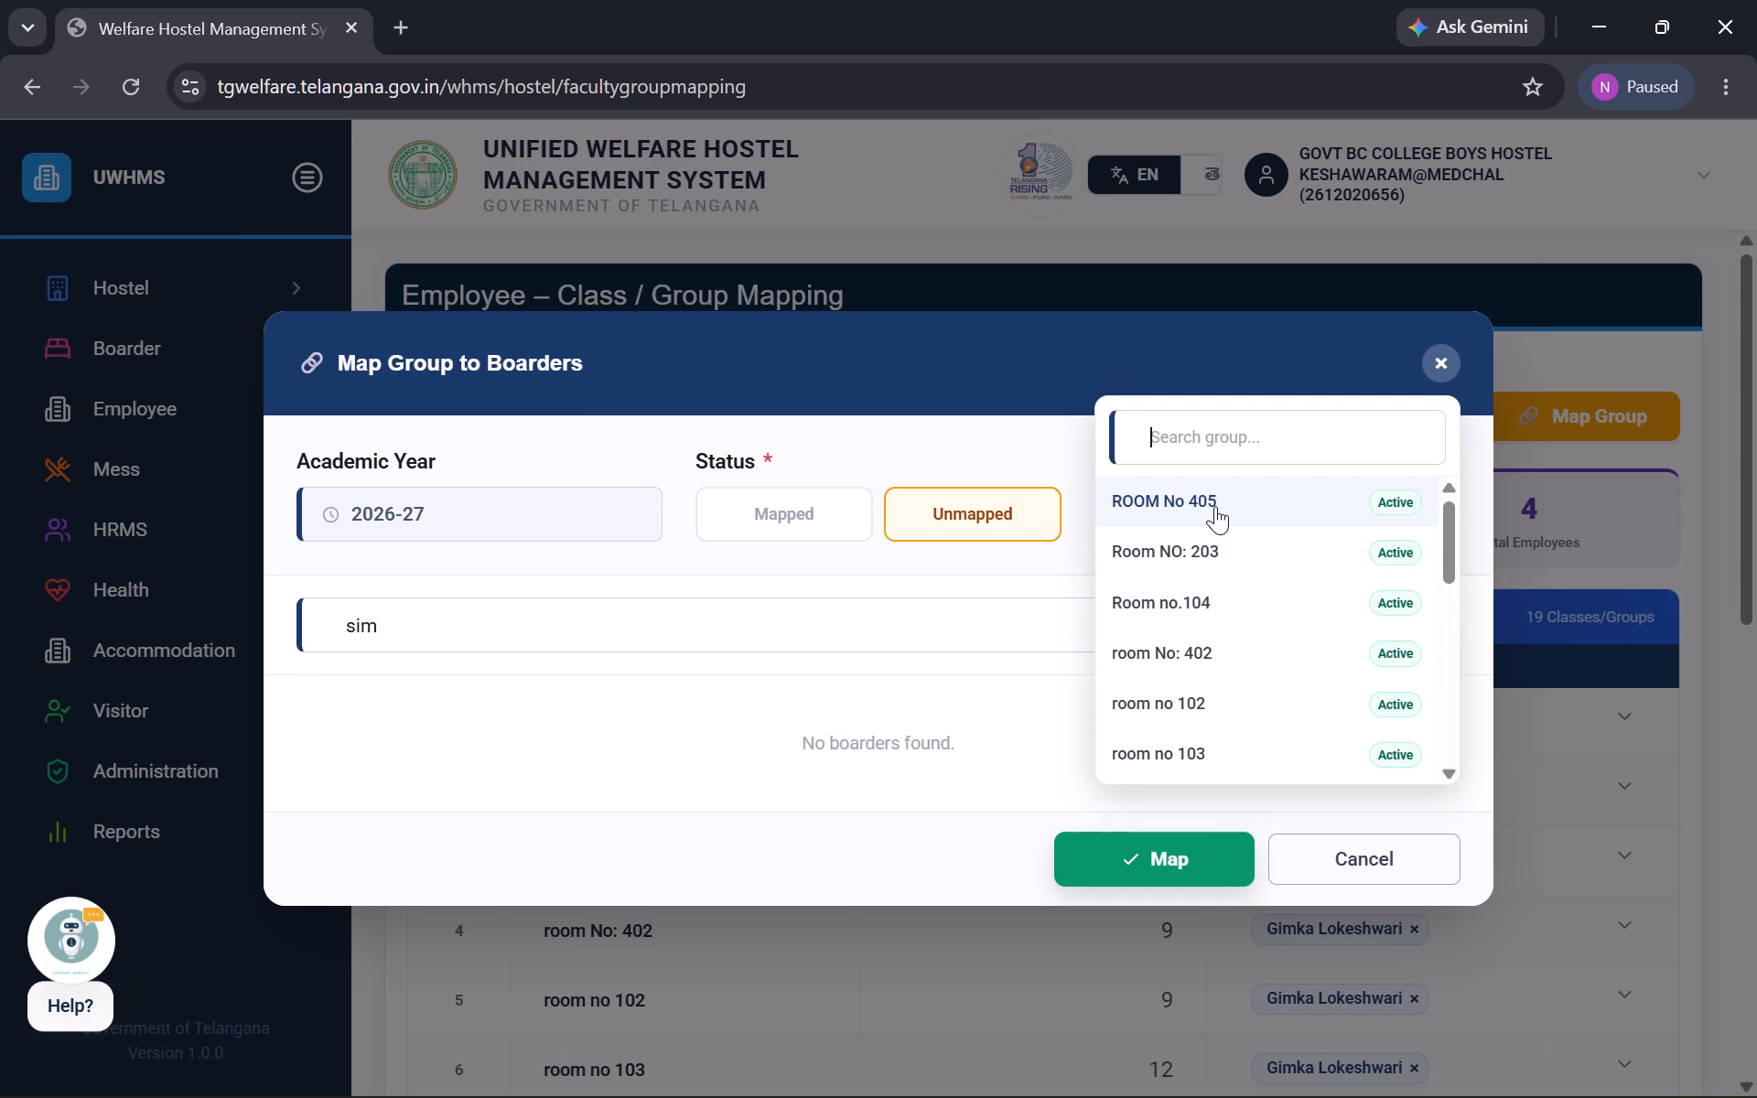
{"action": "left_click", "coordinate": [776, 608]}
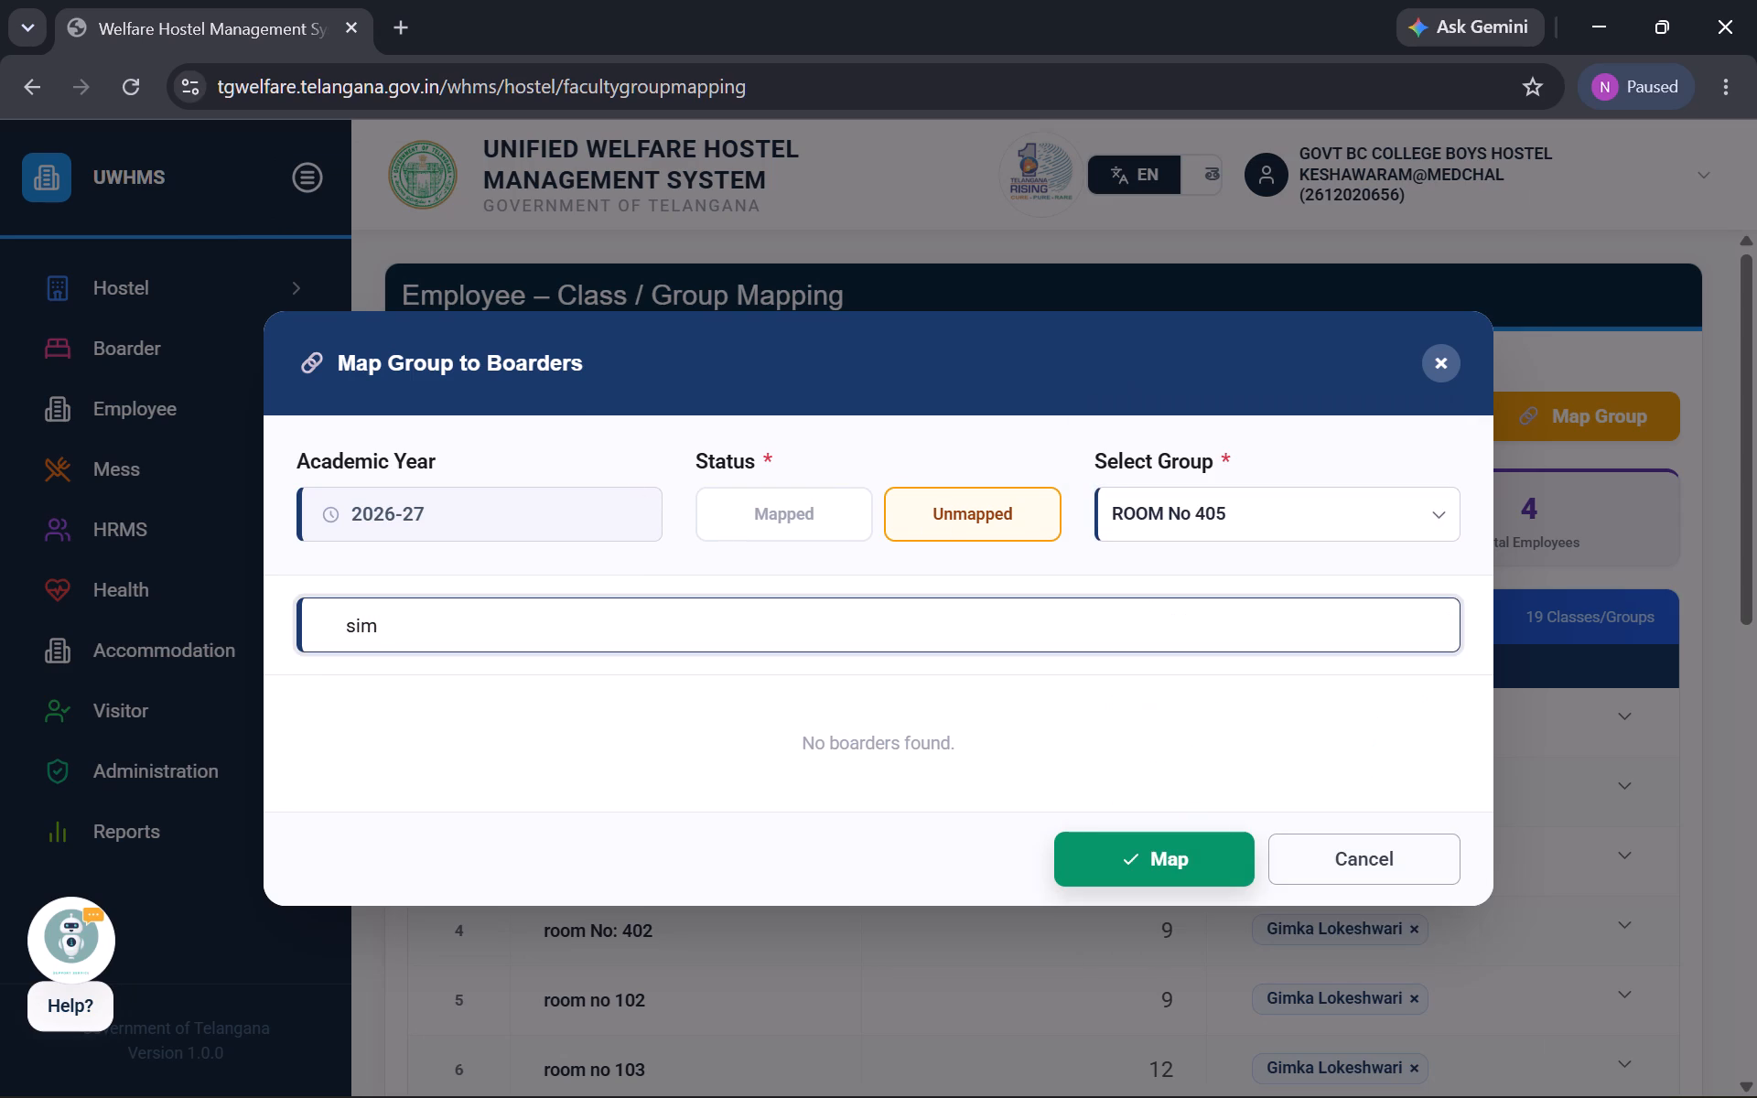
{"action": "key", "text": "BackSpace"}
{"action": "key", "text": "BackSpace"}
{"action": "key", "text": "BackSpace"}
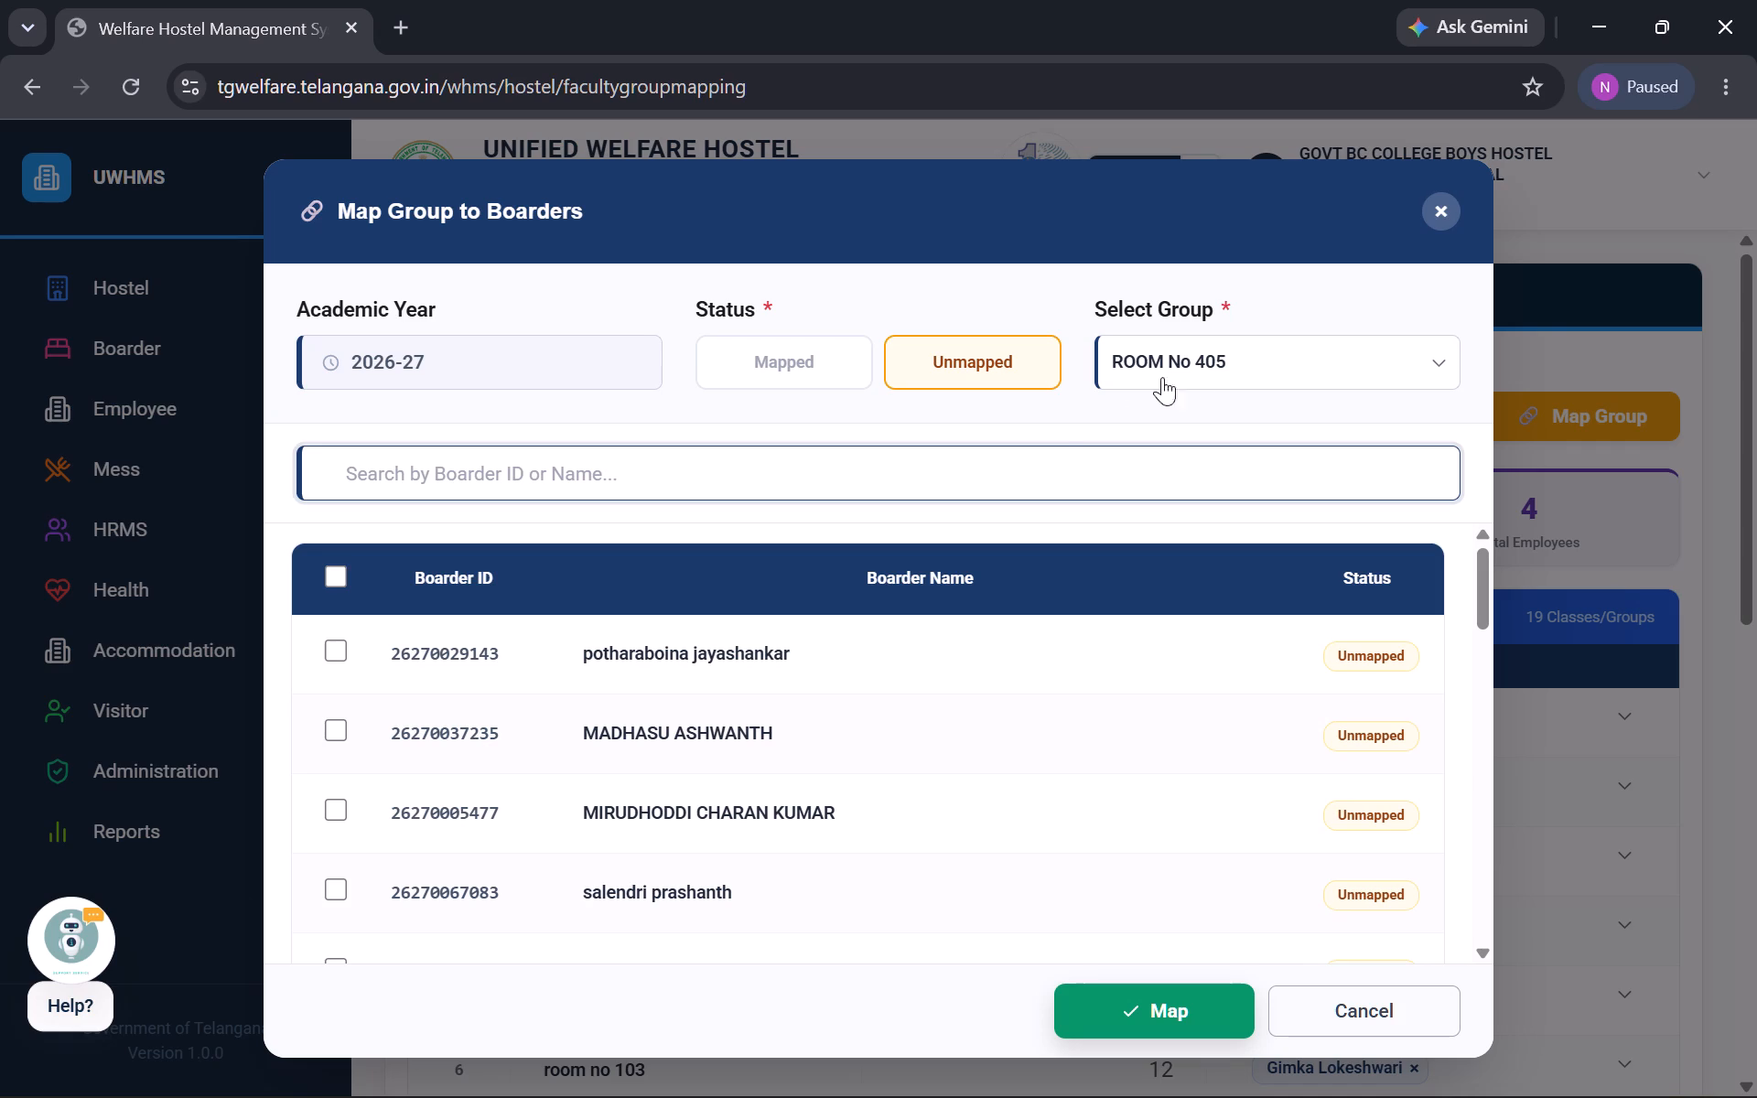
Select group room no 304, set the status to Mapped and look through its boarders to the end.
{"action": "left_click", "coordinate": [1189, 370]}
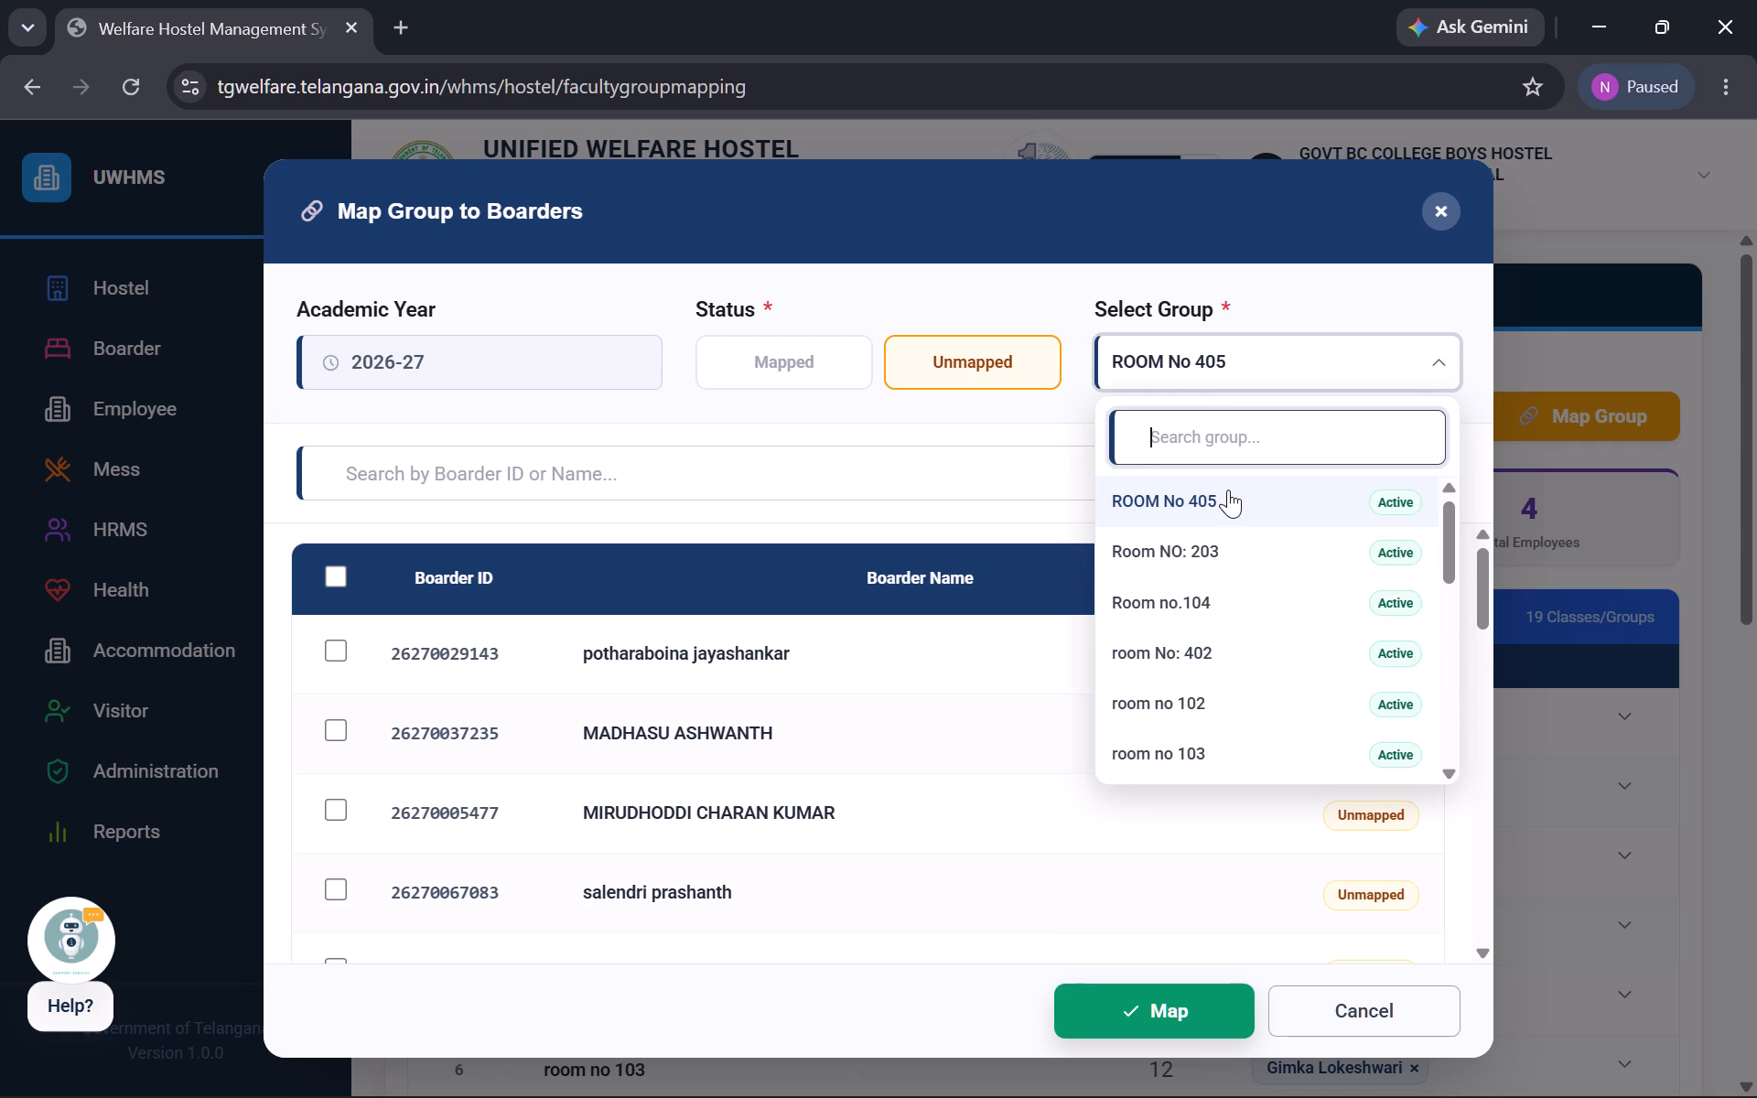
{"action": "left_click", "coordinate": [1458, 749]}
{"action": "left_click", "coordinate": [1458, 749]}
{"action": "left_click", "coordinate": [1458, 749]}
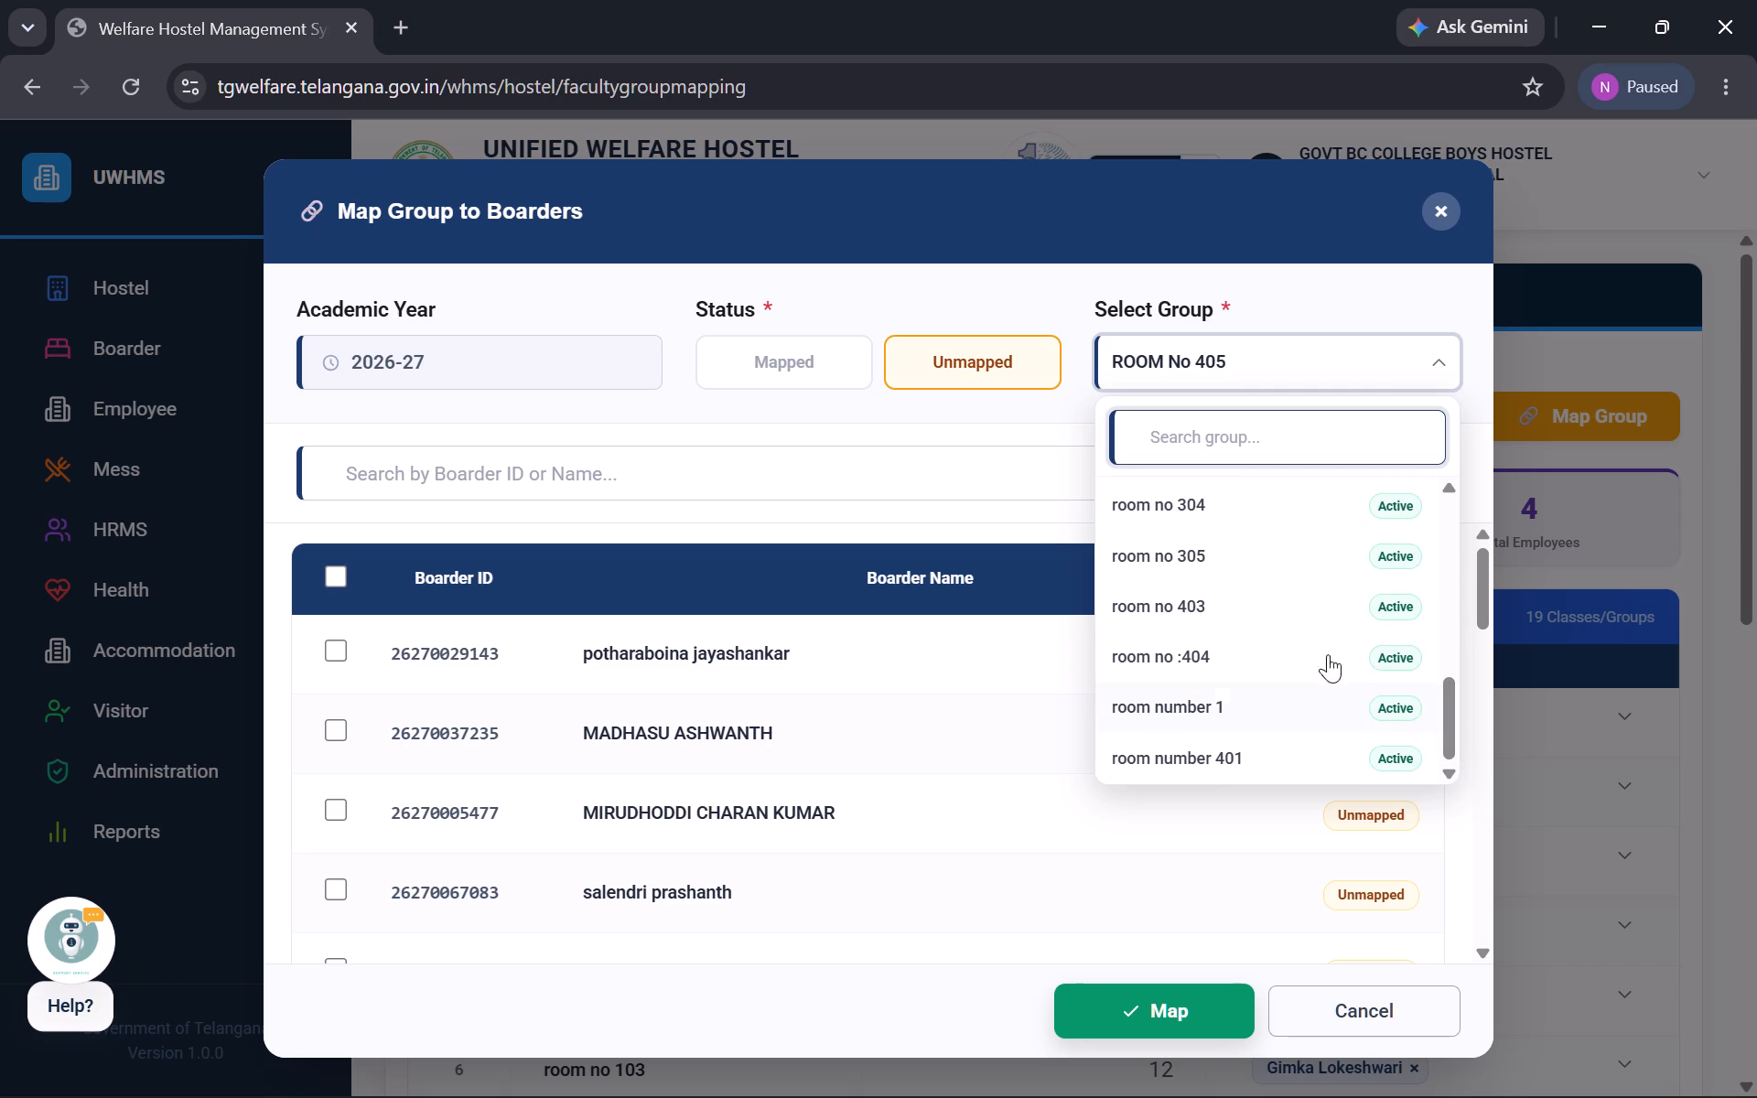
{"action": "left_click", "coordinate": [1164, 515]}
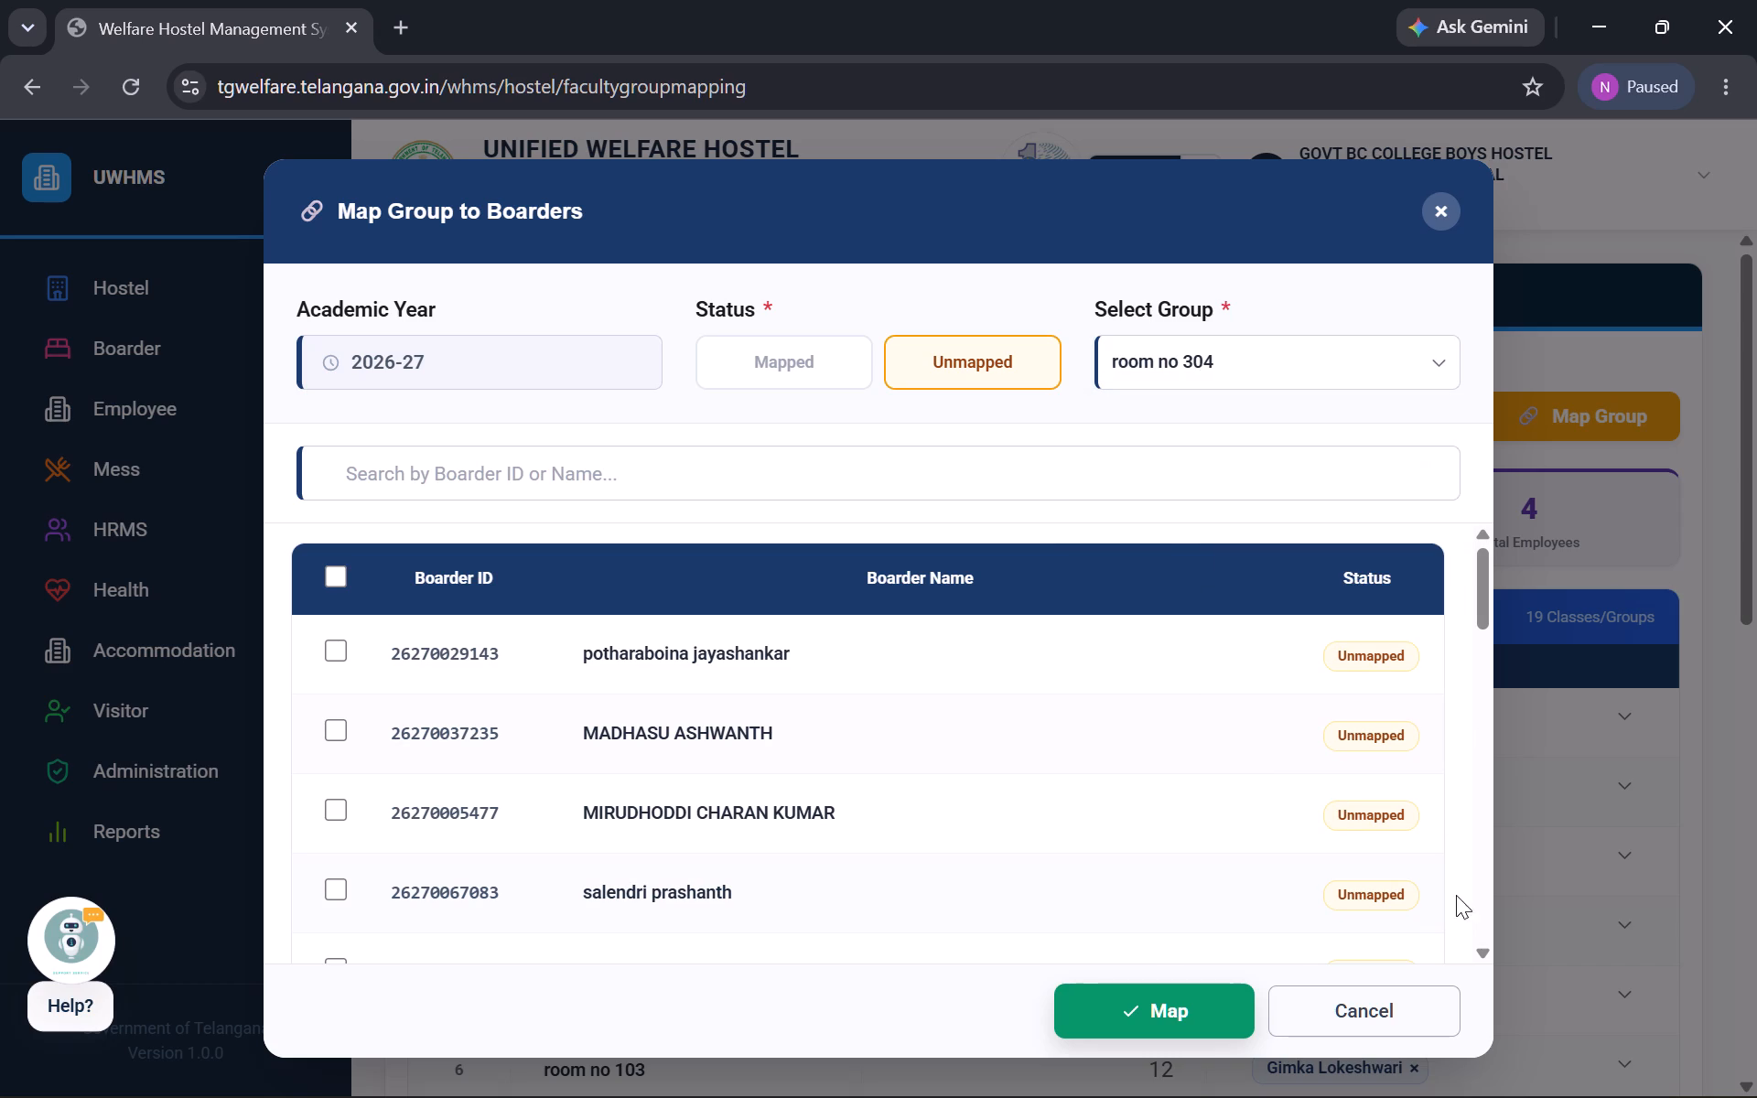
{"action": "left_click", "coordinate": [793, 368]}
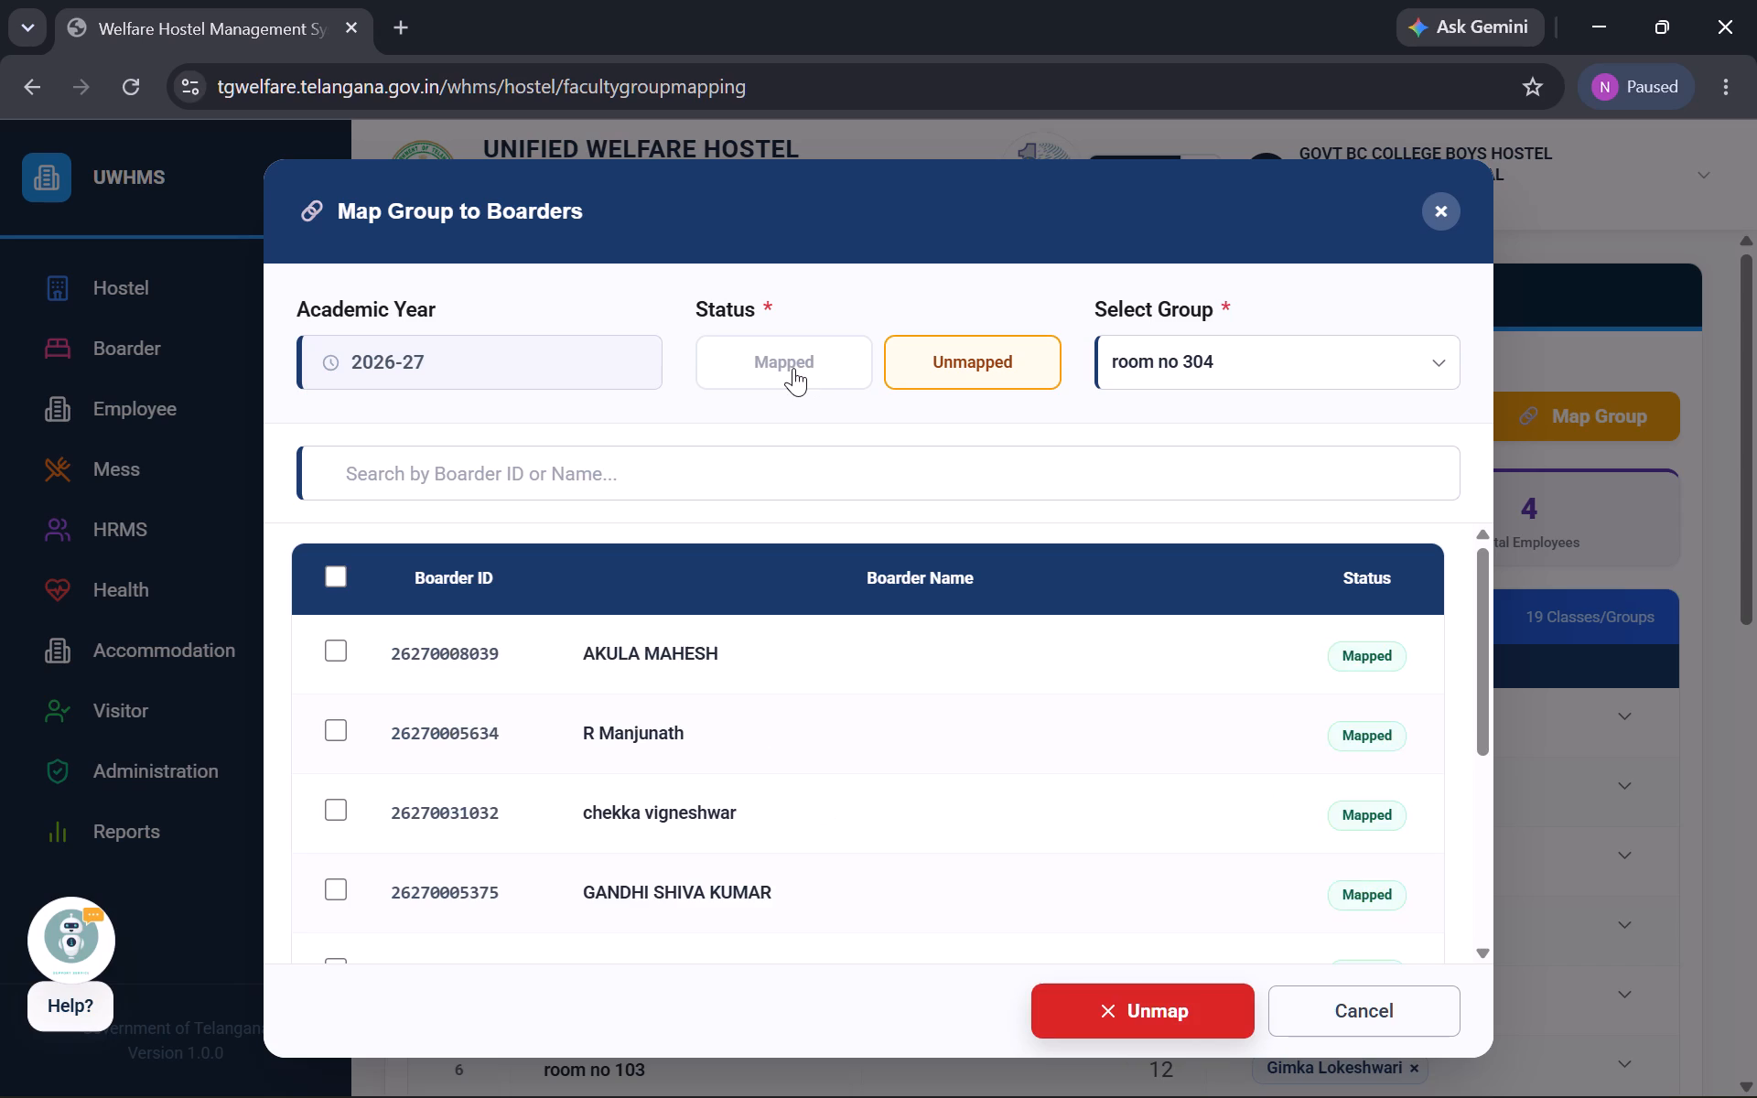
{"action": "left_click", "coordinate": [1494, 910]}
{"action": "left_click", "coordinate": [1483, 915]}
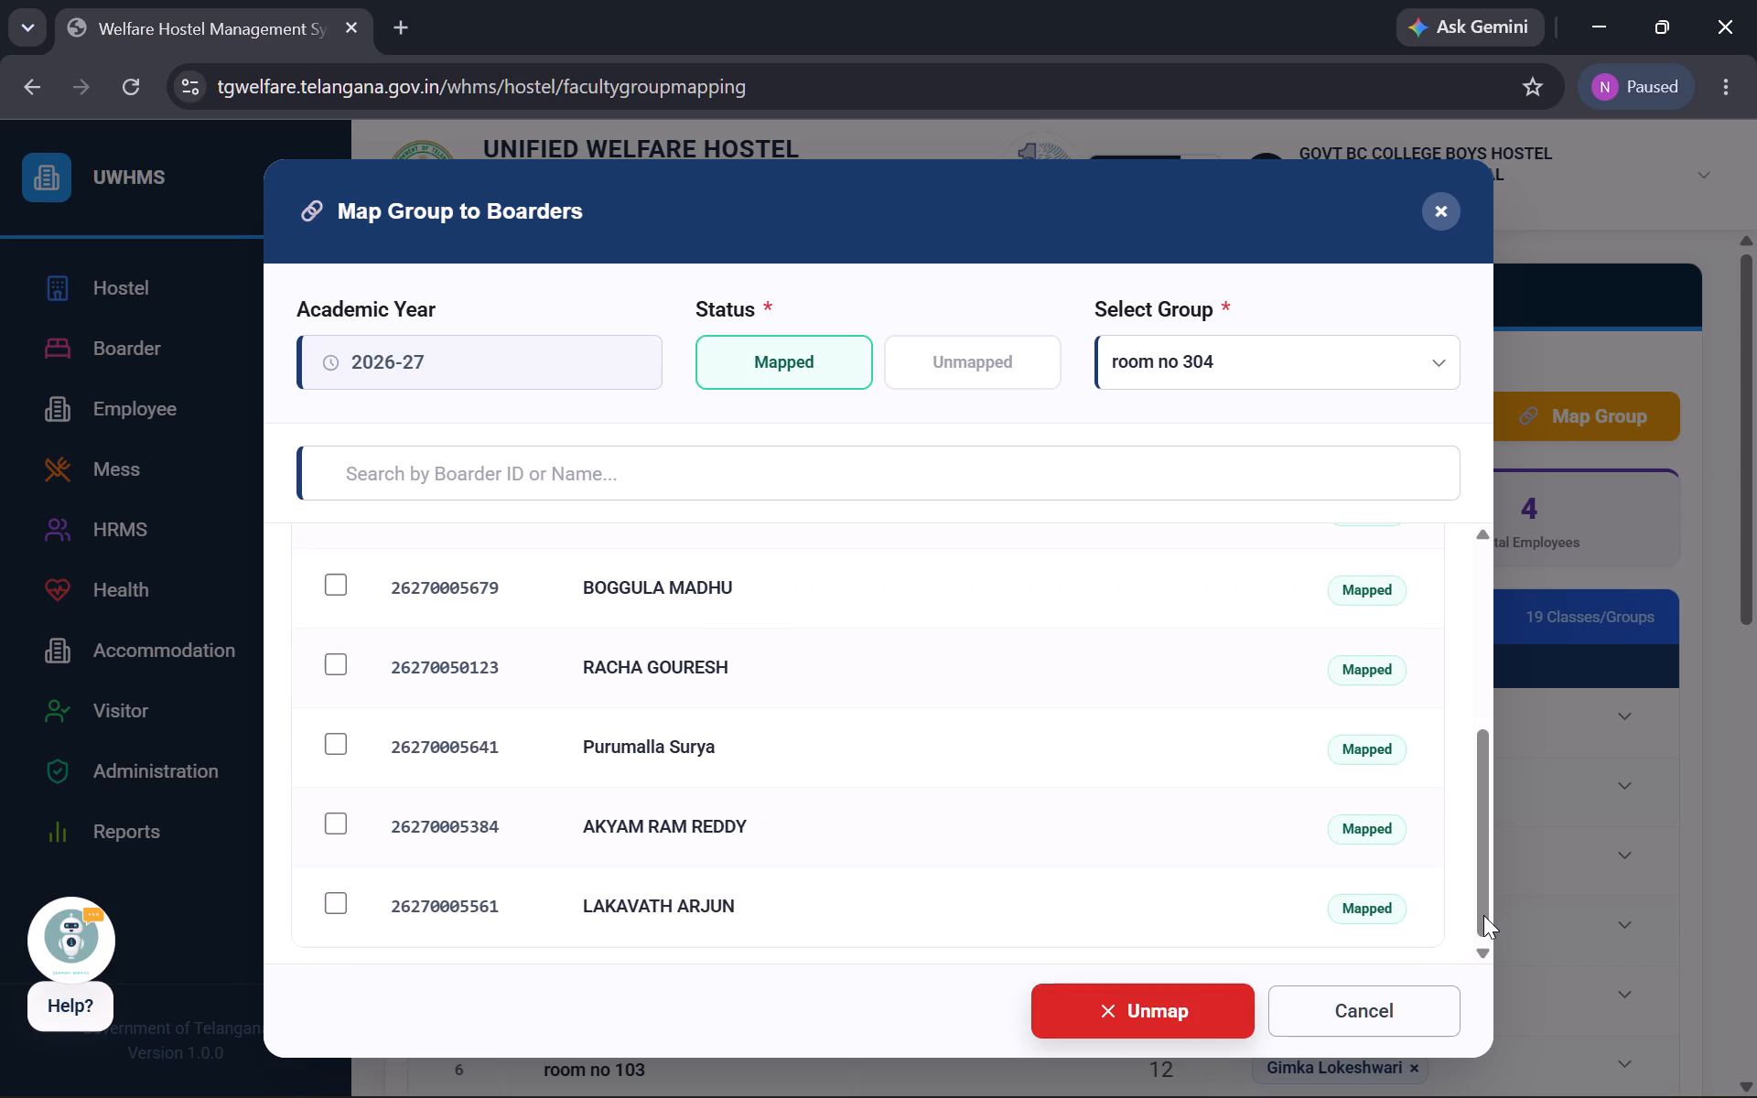
{"action": "left_click", "coordinate": [1483, 915]}
Switch the group to room no 305 and check its mapped boarders.
{"action": "left_click", "coordinate": [1310, 373]}
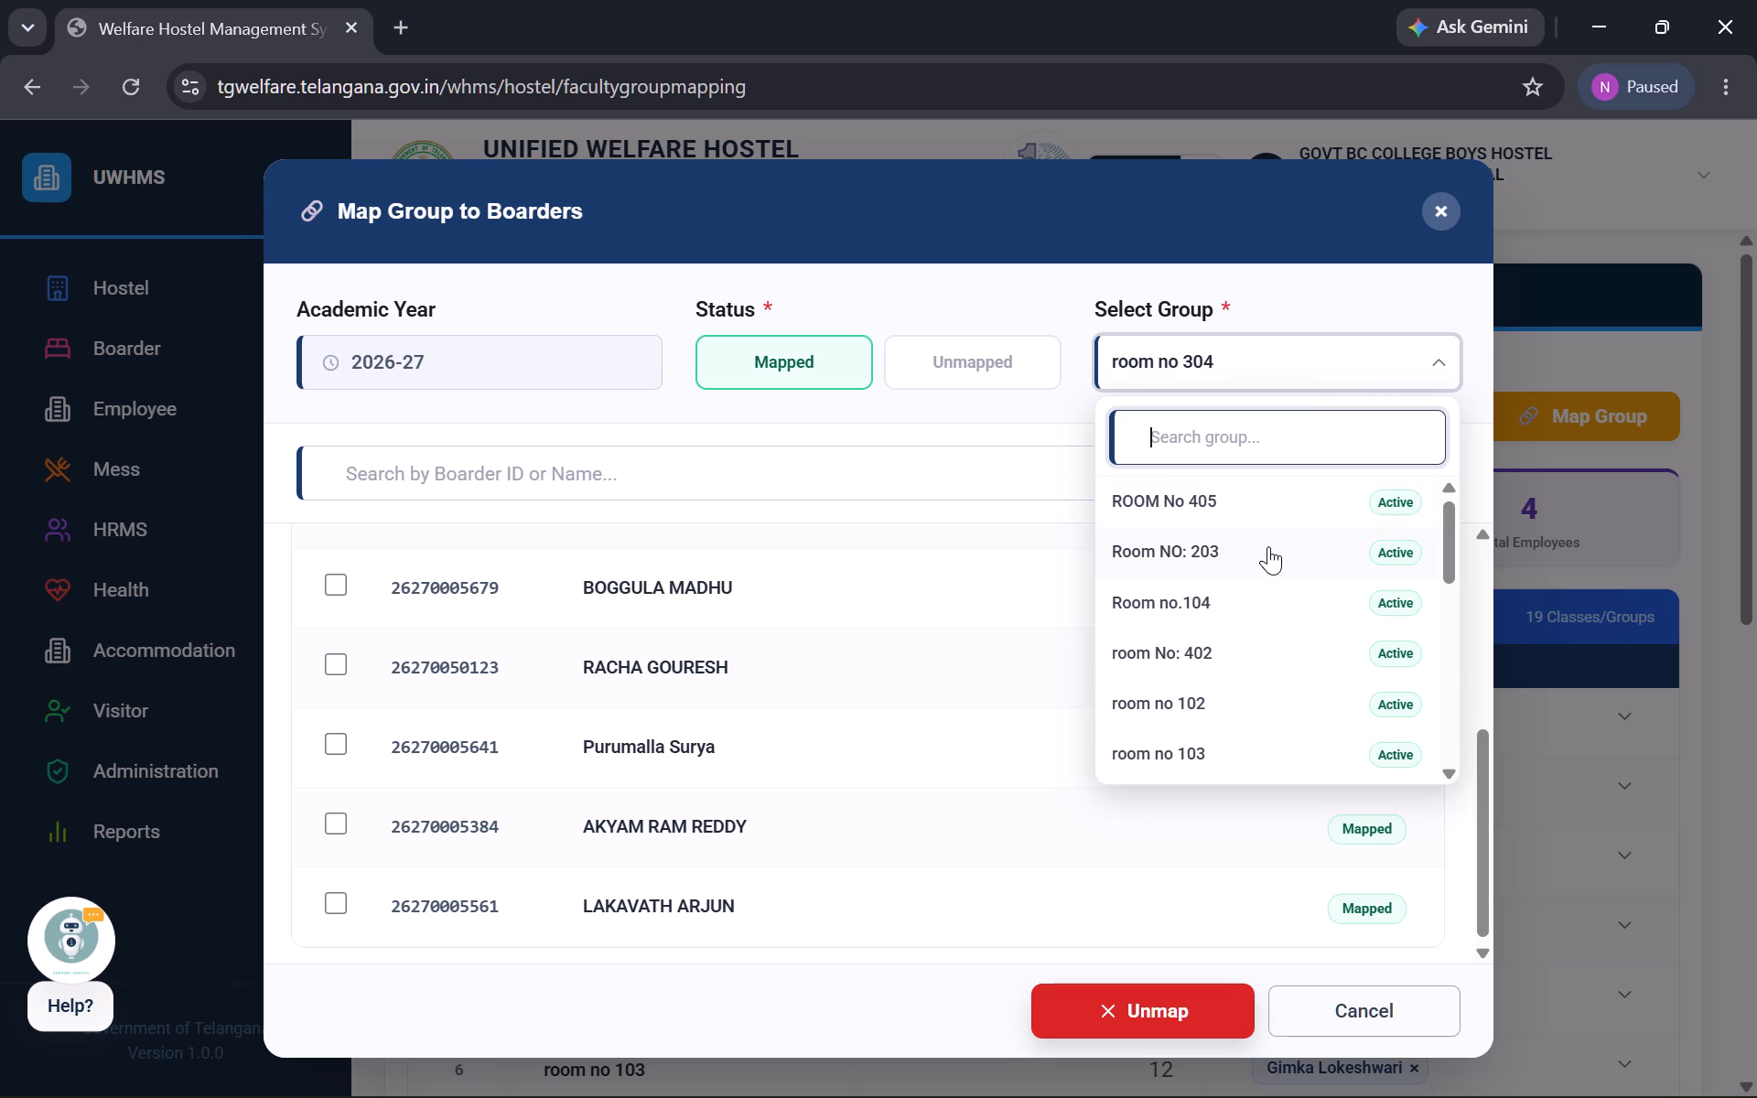
{"action": "left_click", "coordinate": [1452, 752]}
{"action": "left_click", "coordinate": [1452, 752]}
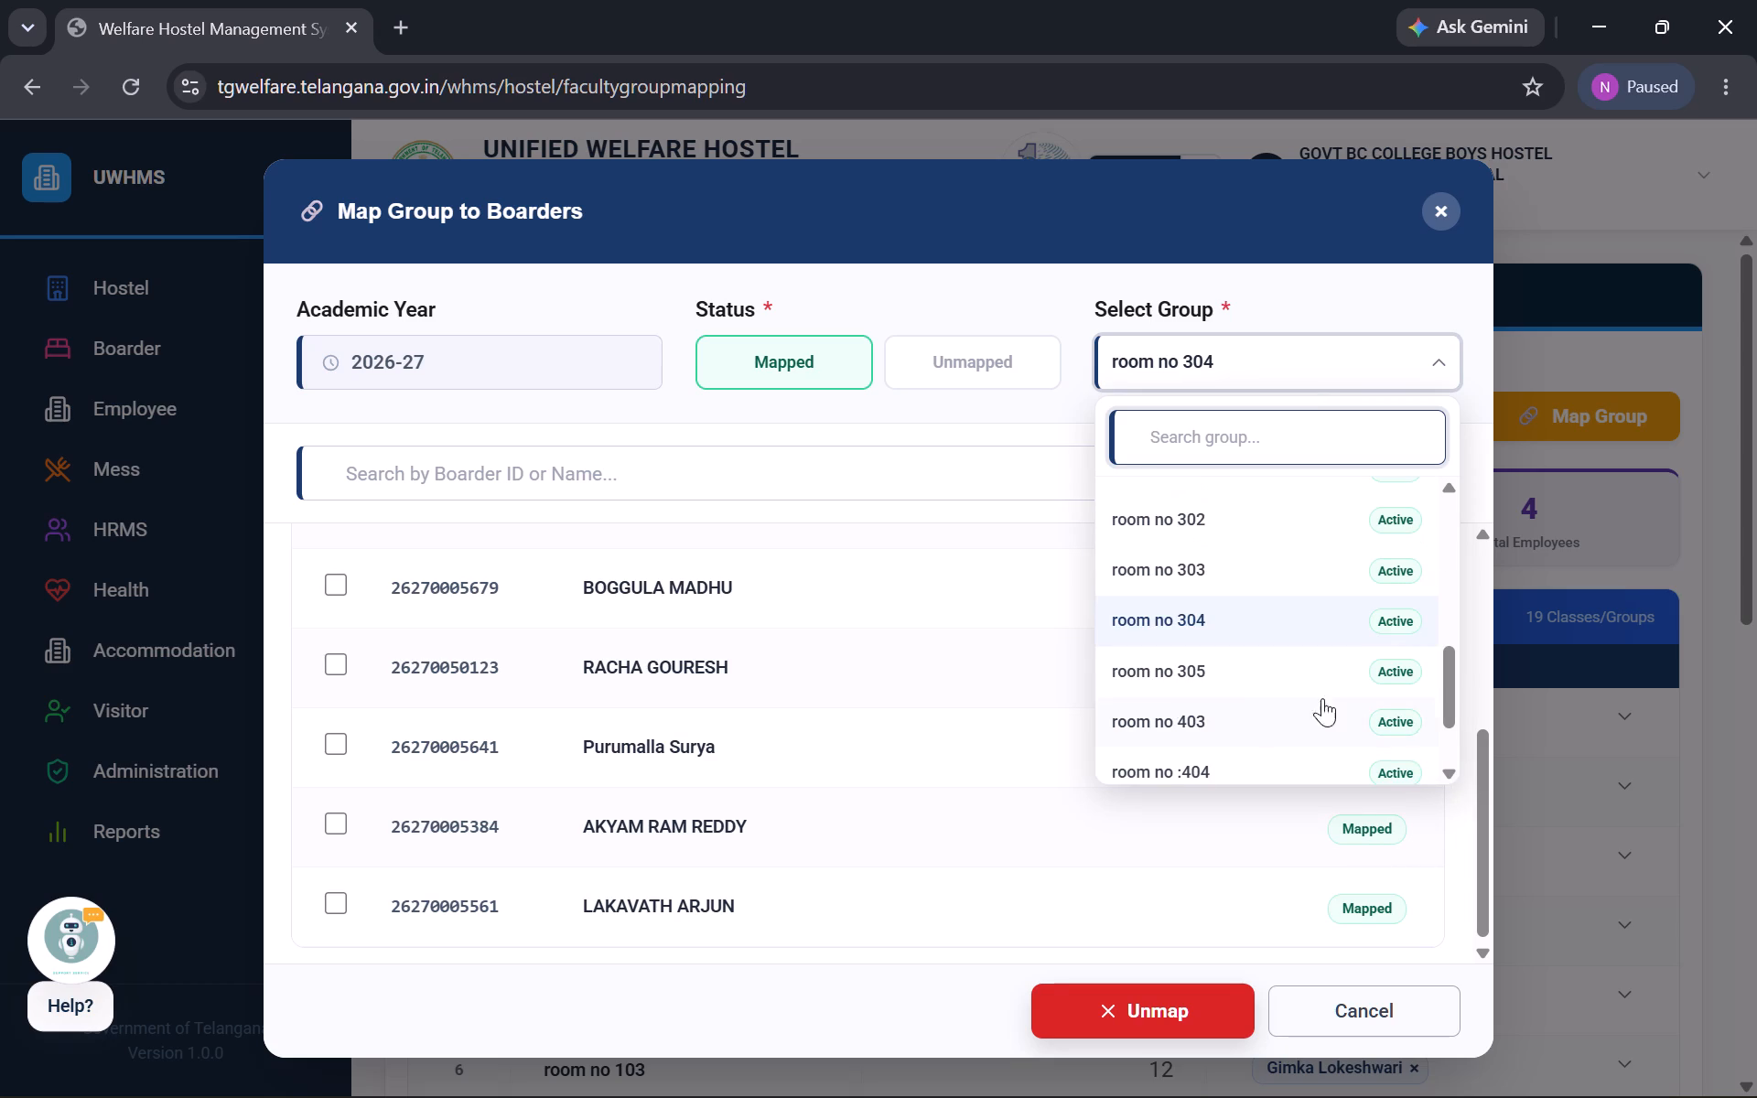
{"action": "left_click", "coordinate": [1207, 662]}
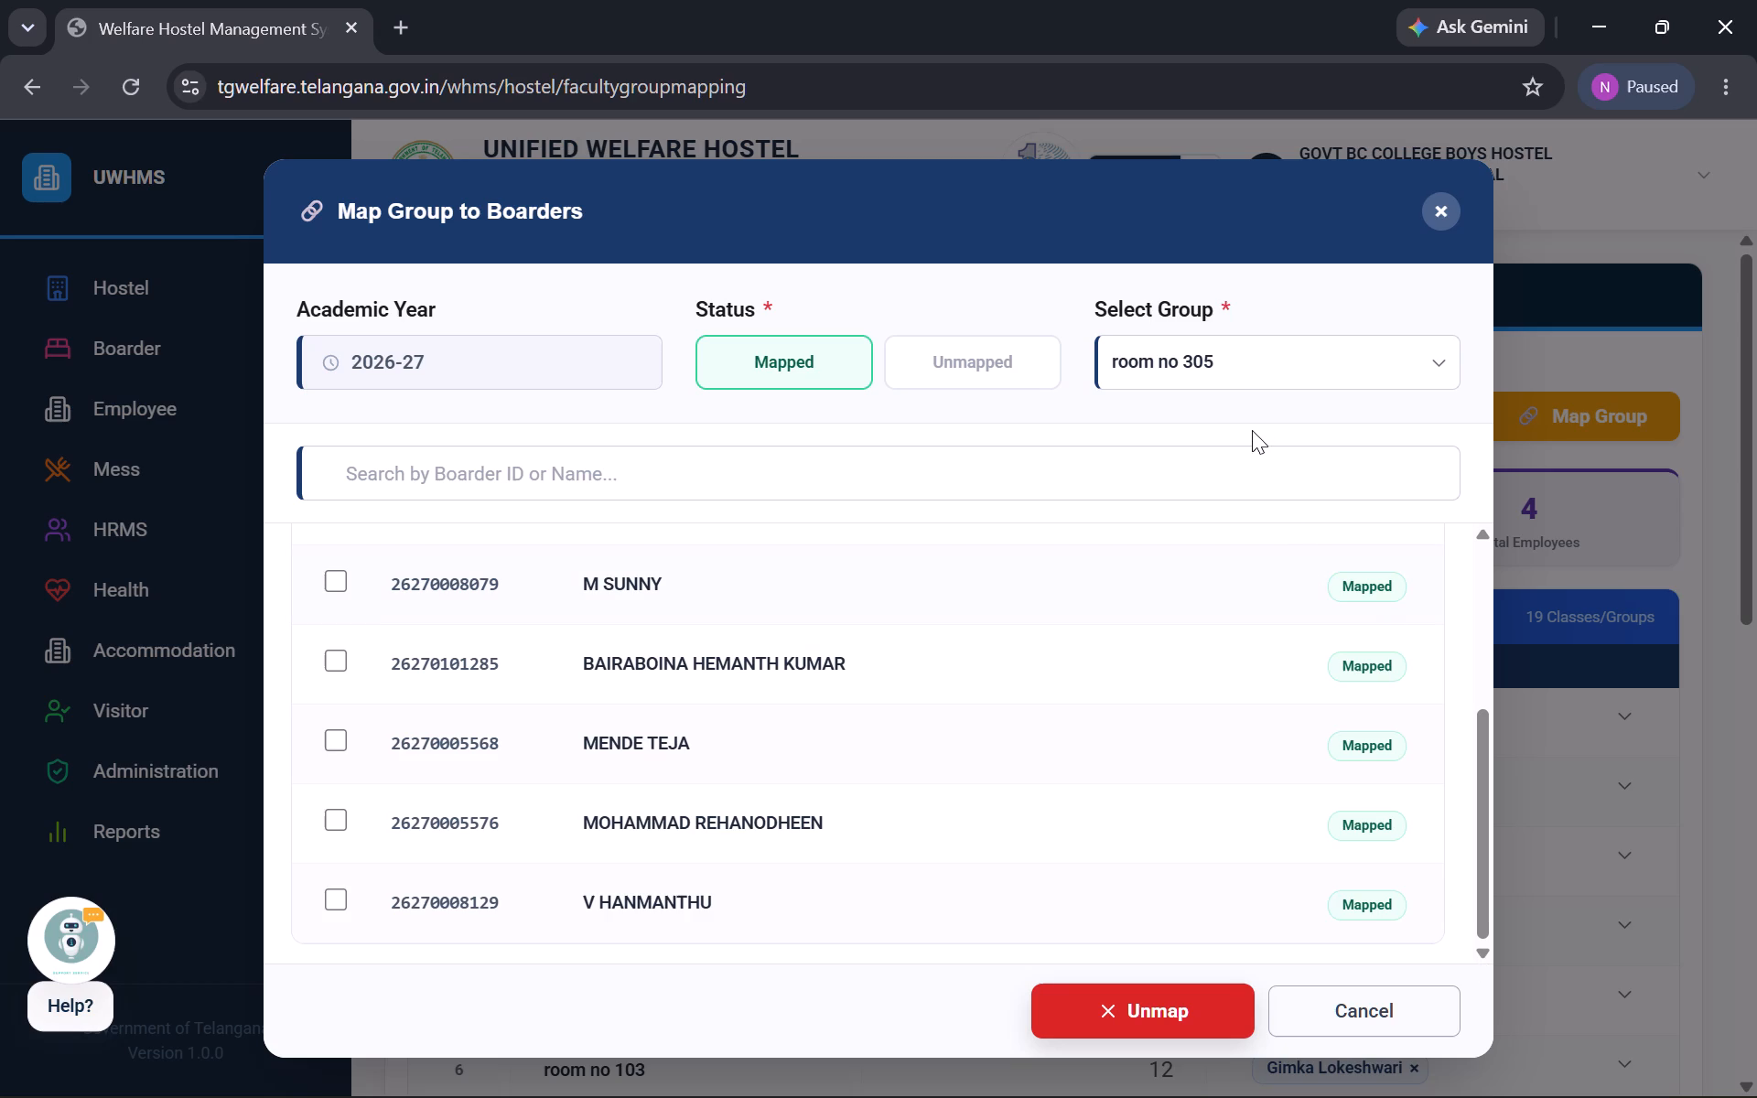
Return to group room no 304 and review its mapped boarders from the end back to the start.
{"action": "left_click", "coordinate": [1234, 371]}
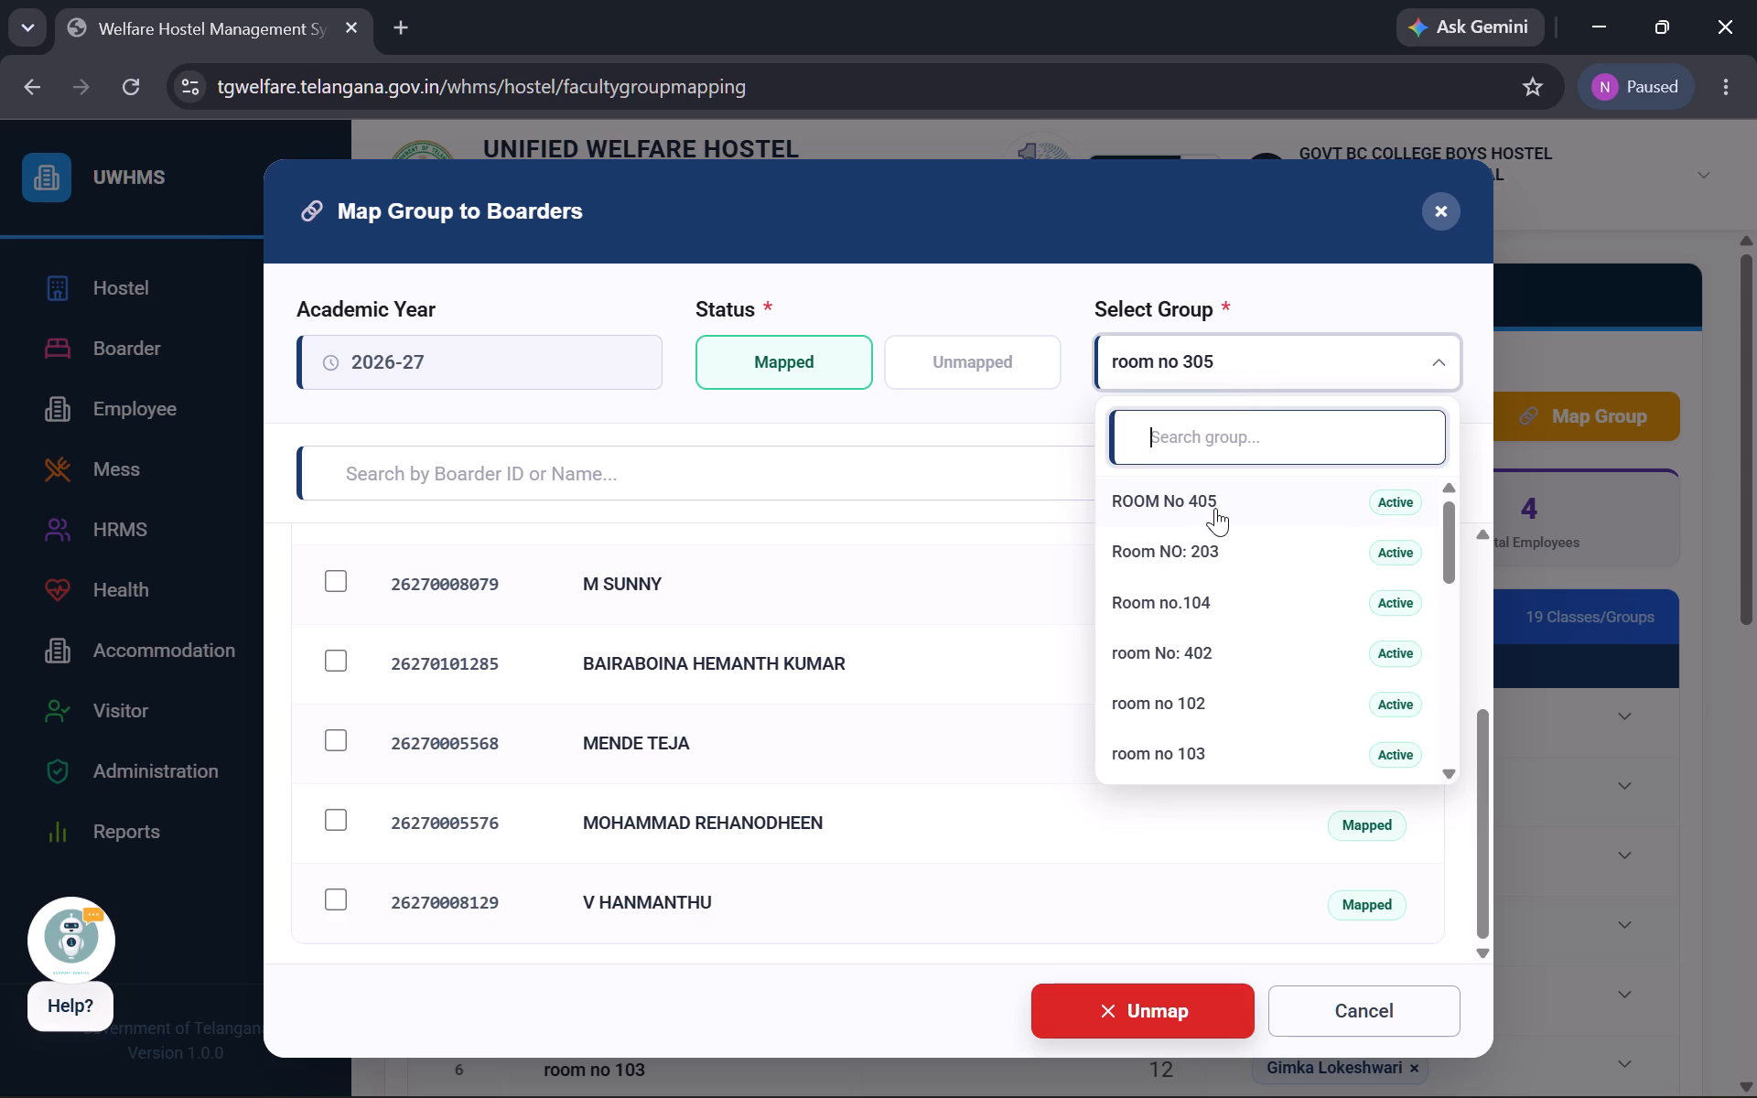
{"action": "left_click", "coordinate": [1440, 763]}
{"action": "triple_click", "coordinate": [1440, 763]}
{"action": "triple_click", "coordinate": [1440, 763]}
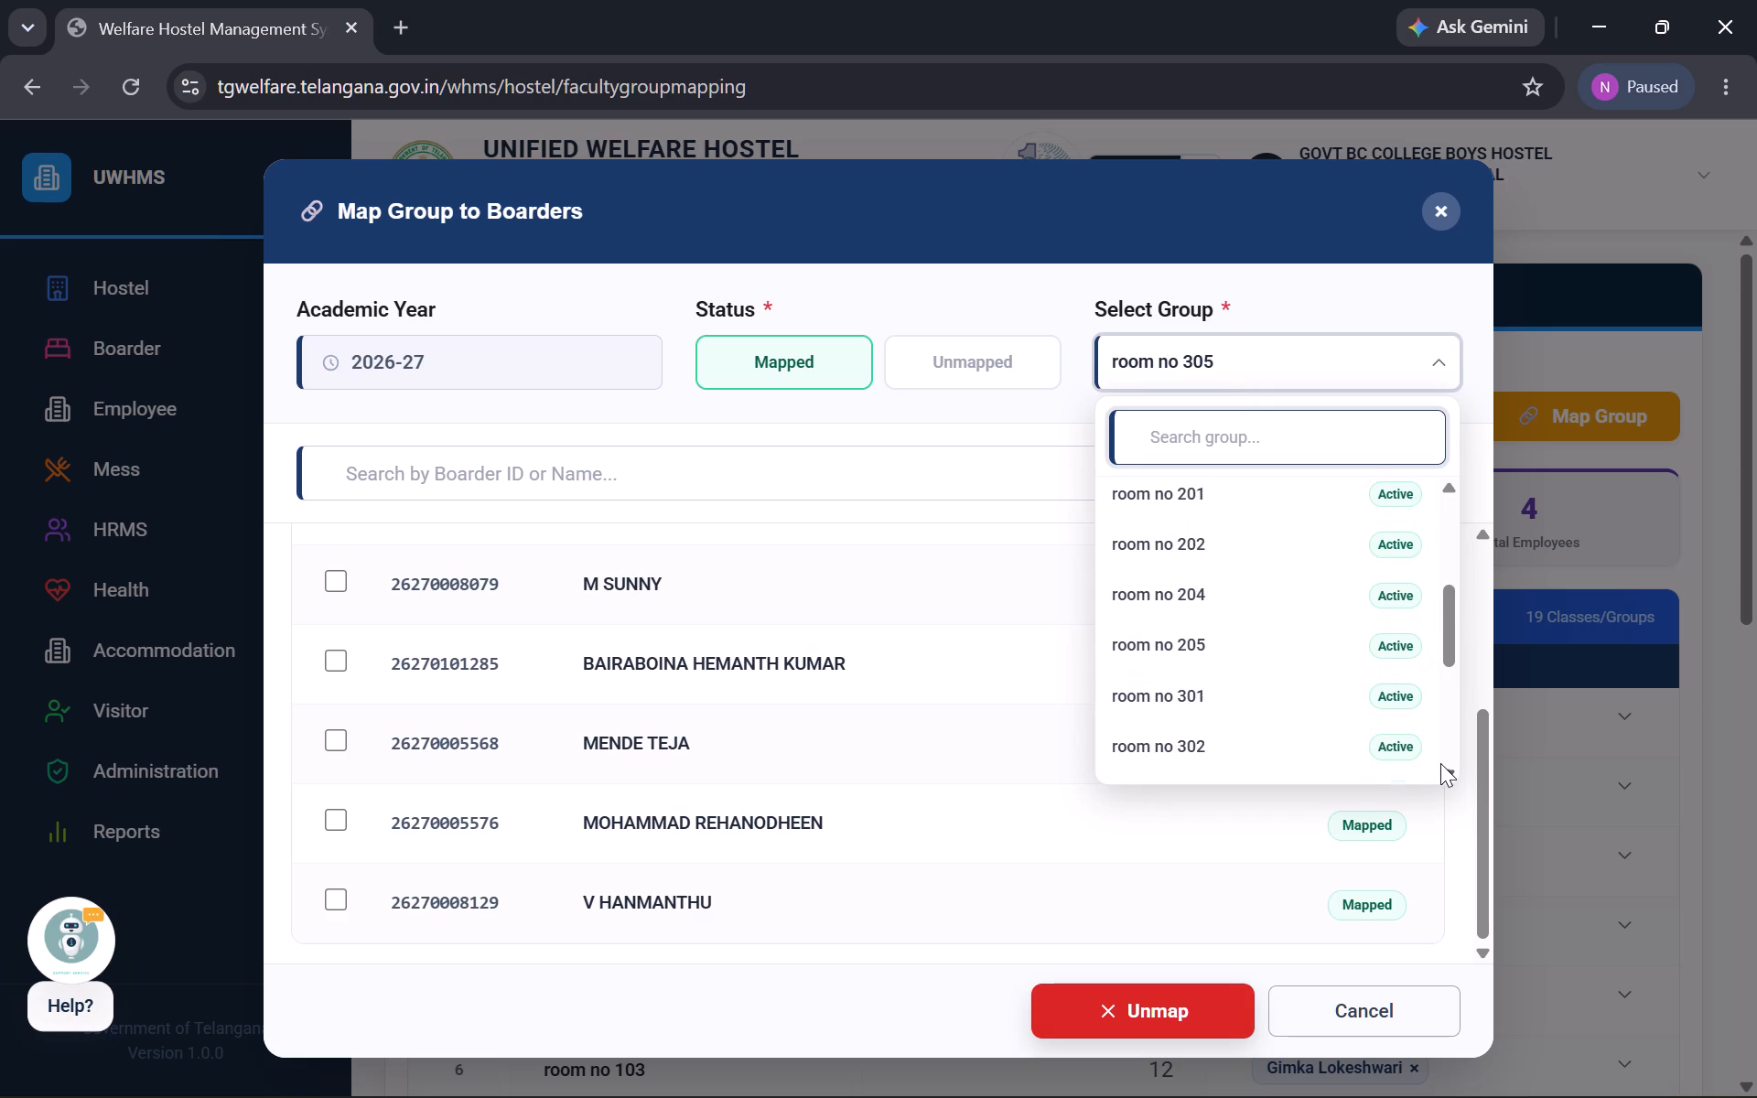
{"action": "left_click", "coordinate": [1199, 735]}
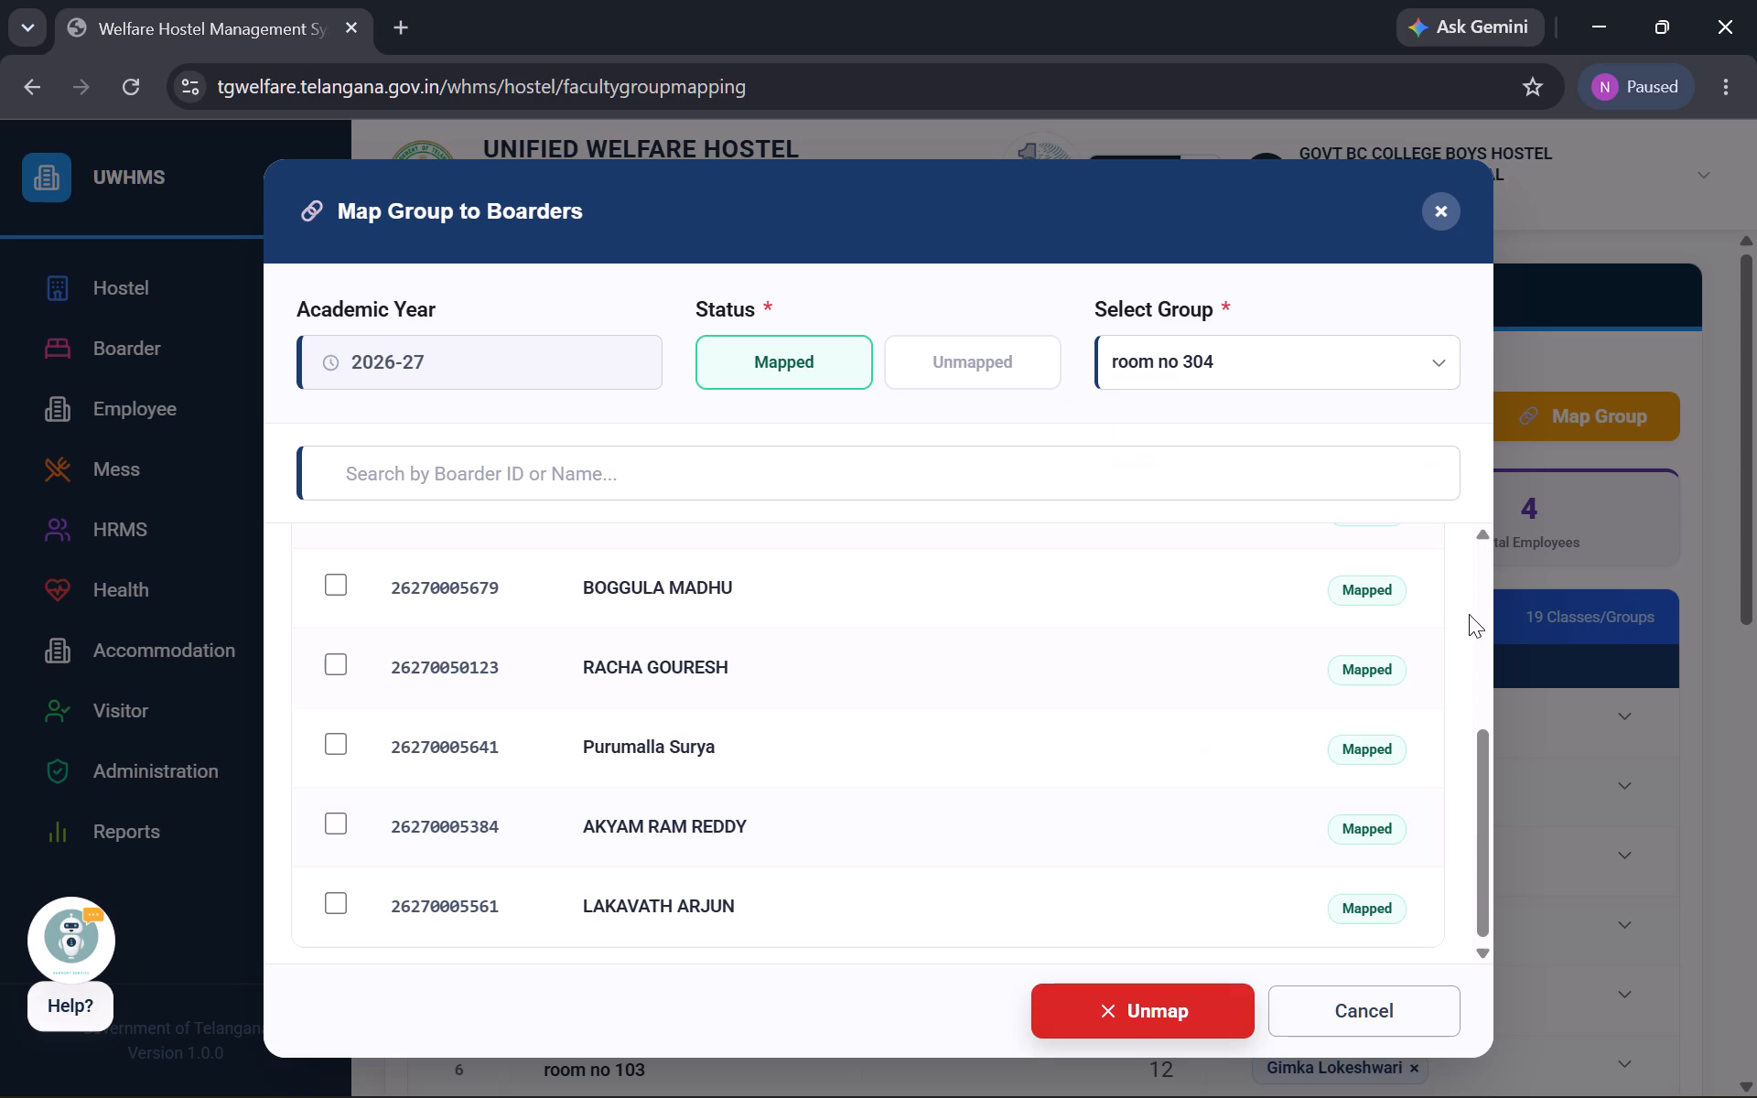
{"action": "left_click", "coordinate": [1483, 571]}
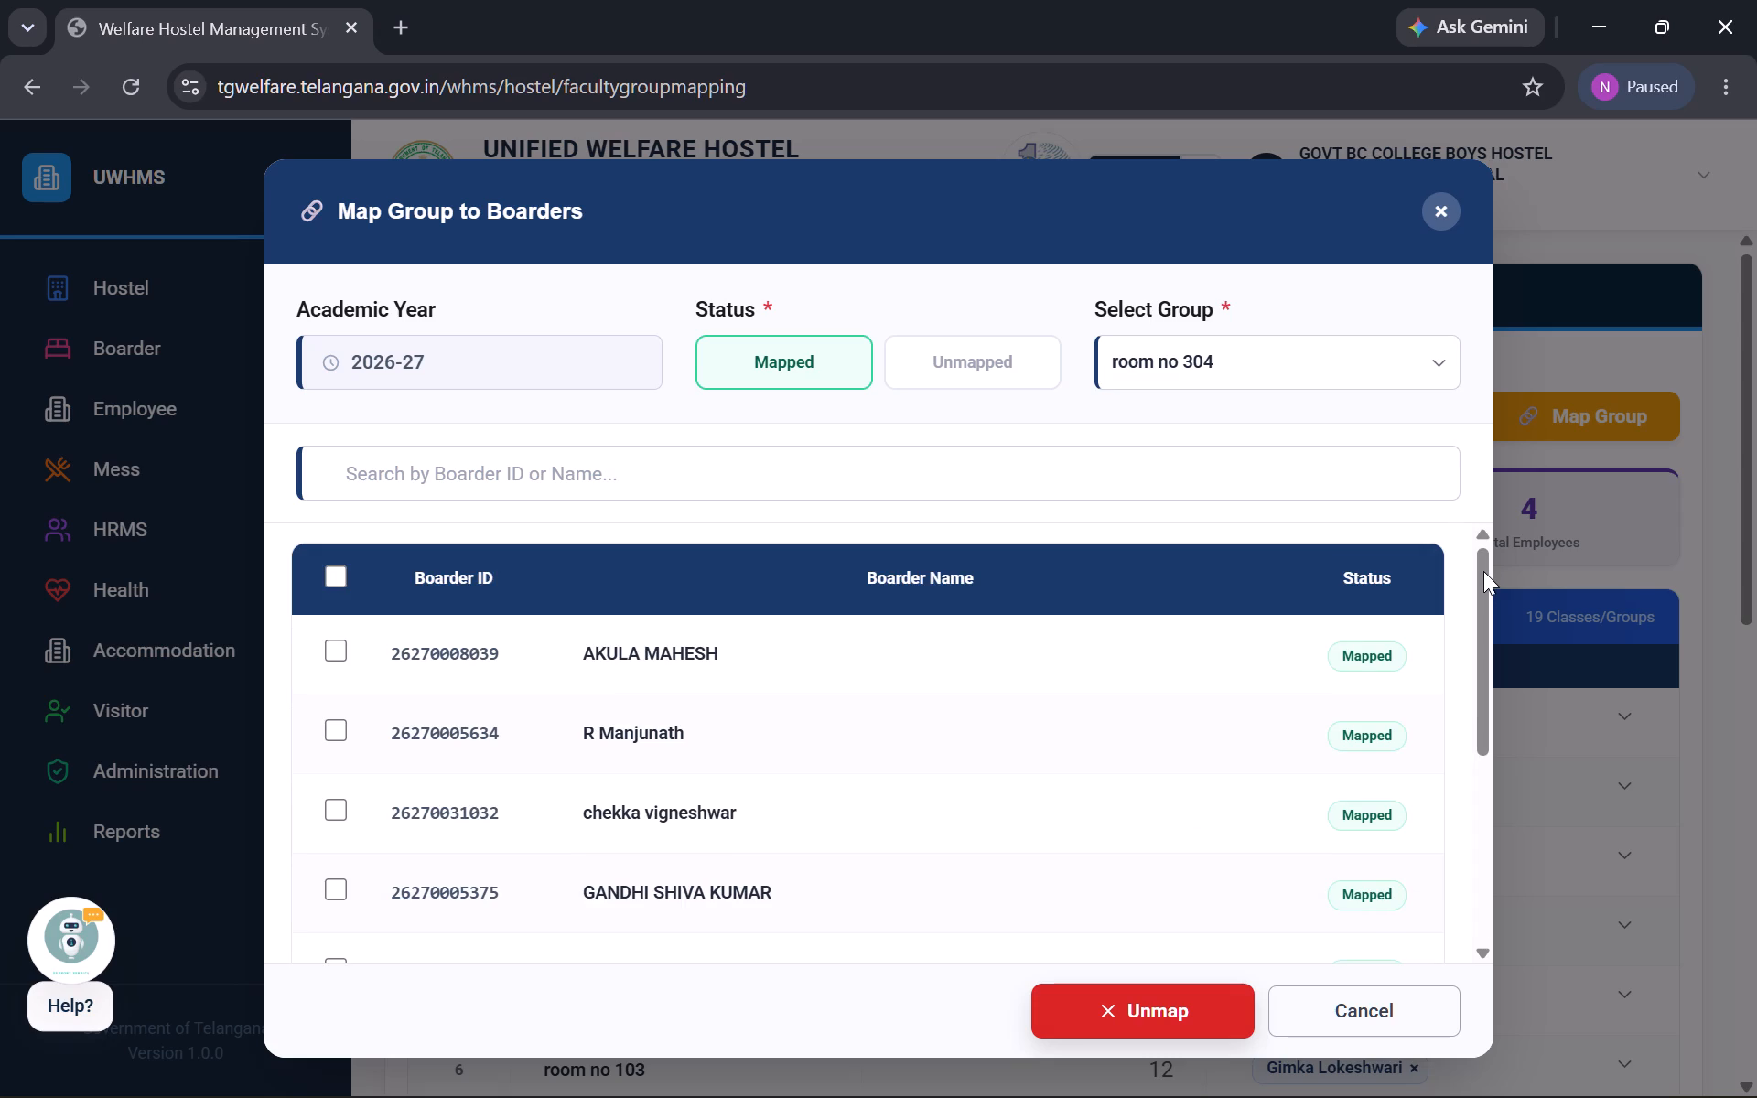
Select group room no 302 and look through its full list of boarders with Mapped status.
{"action": "left_click", "coordinate": [981, 375]}
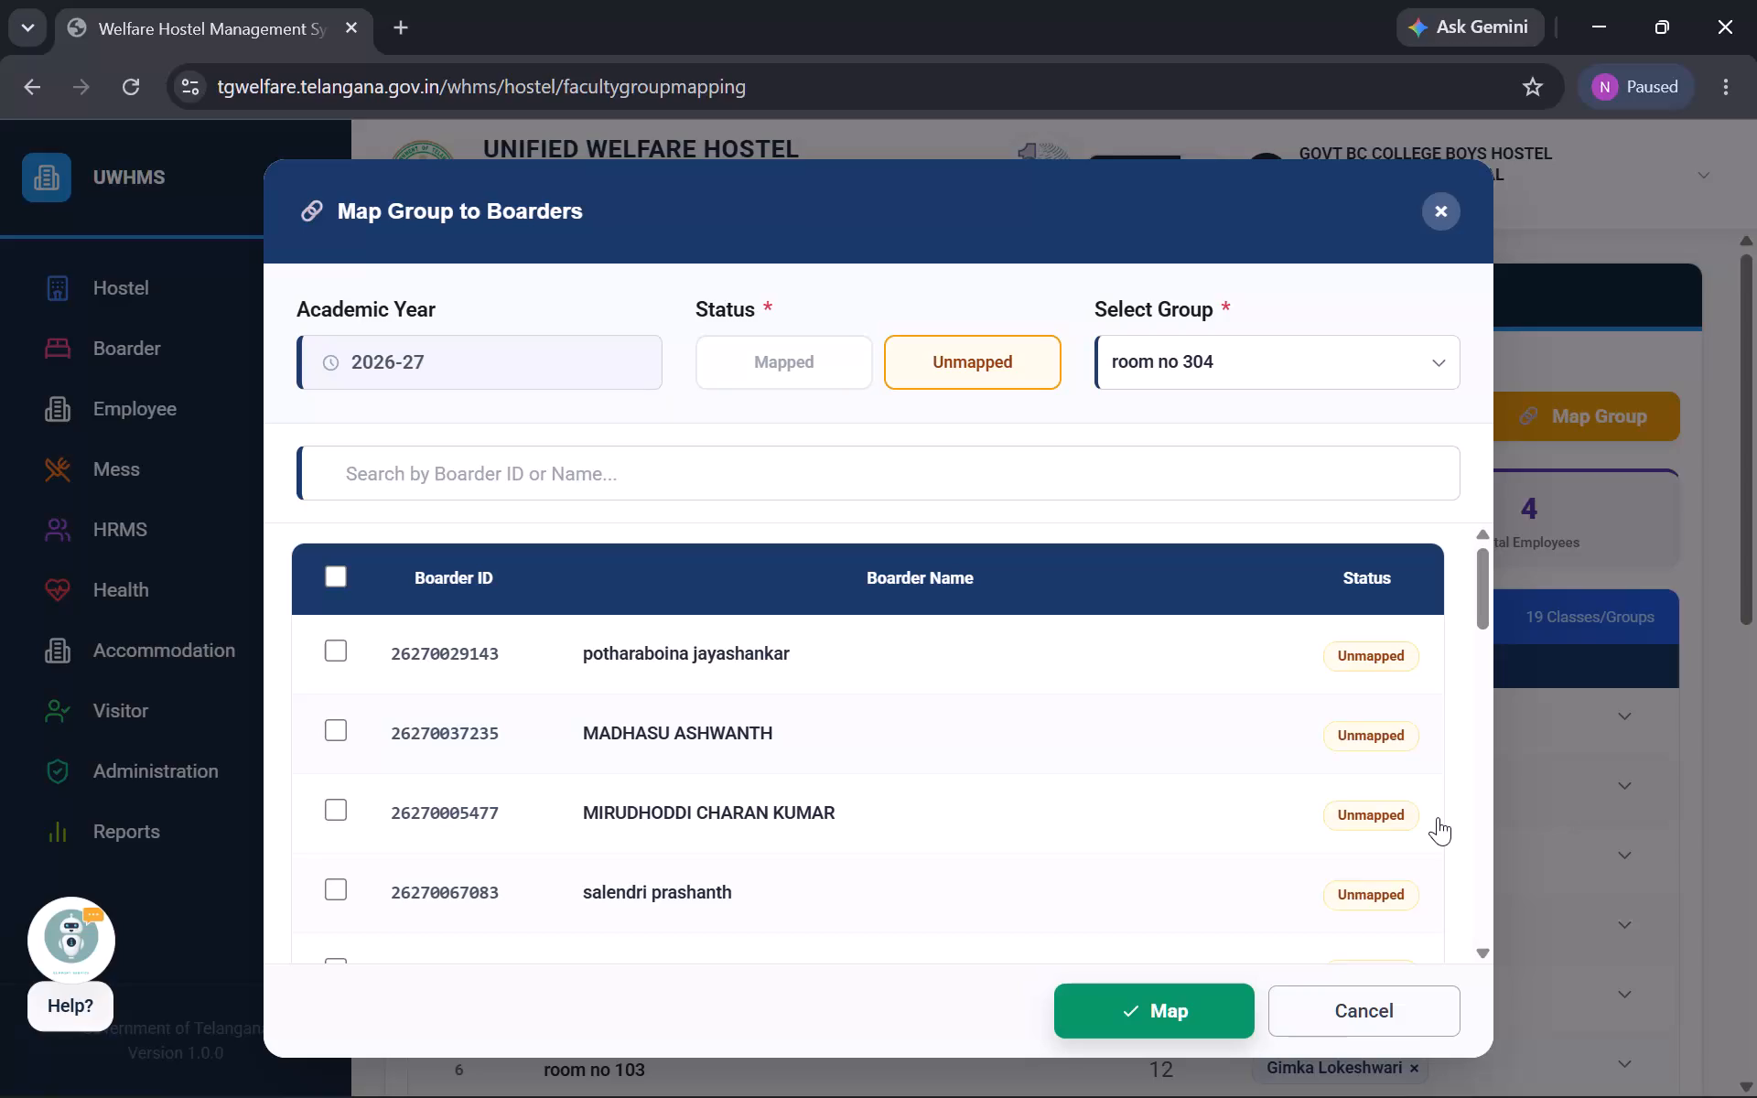
{"action": "left_click", "coordinate": [1317, 374]}
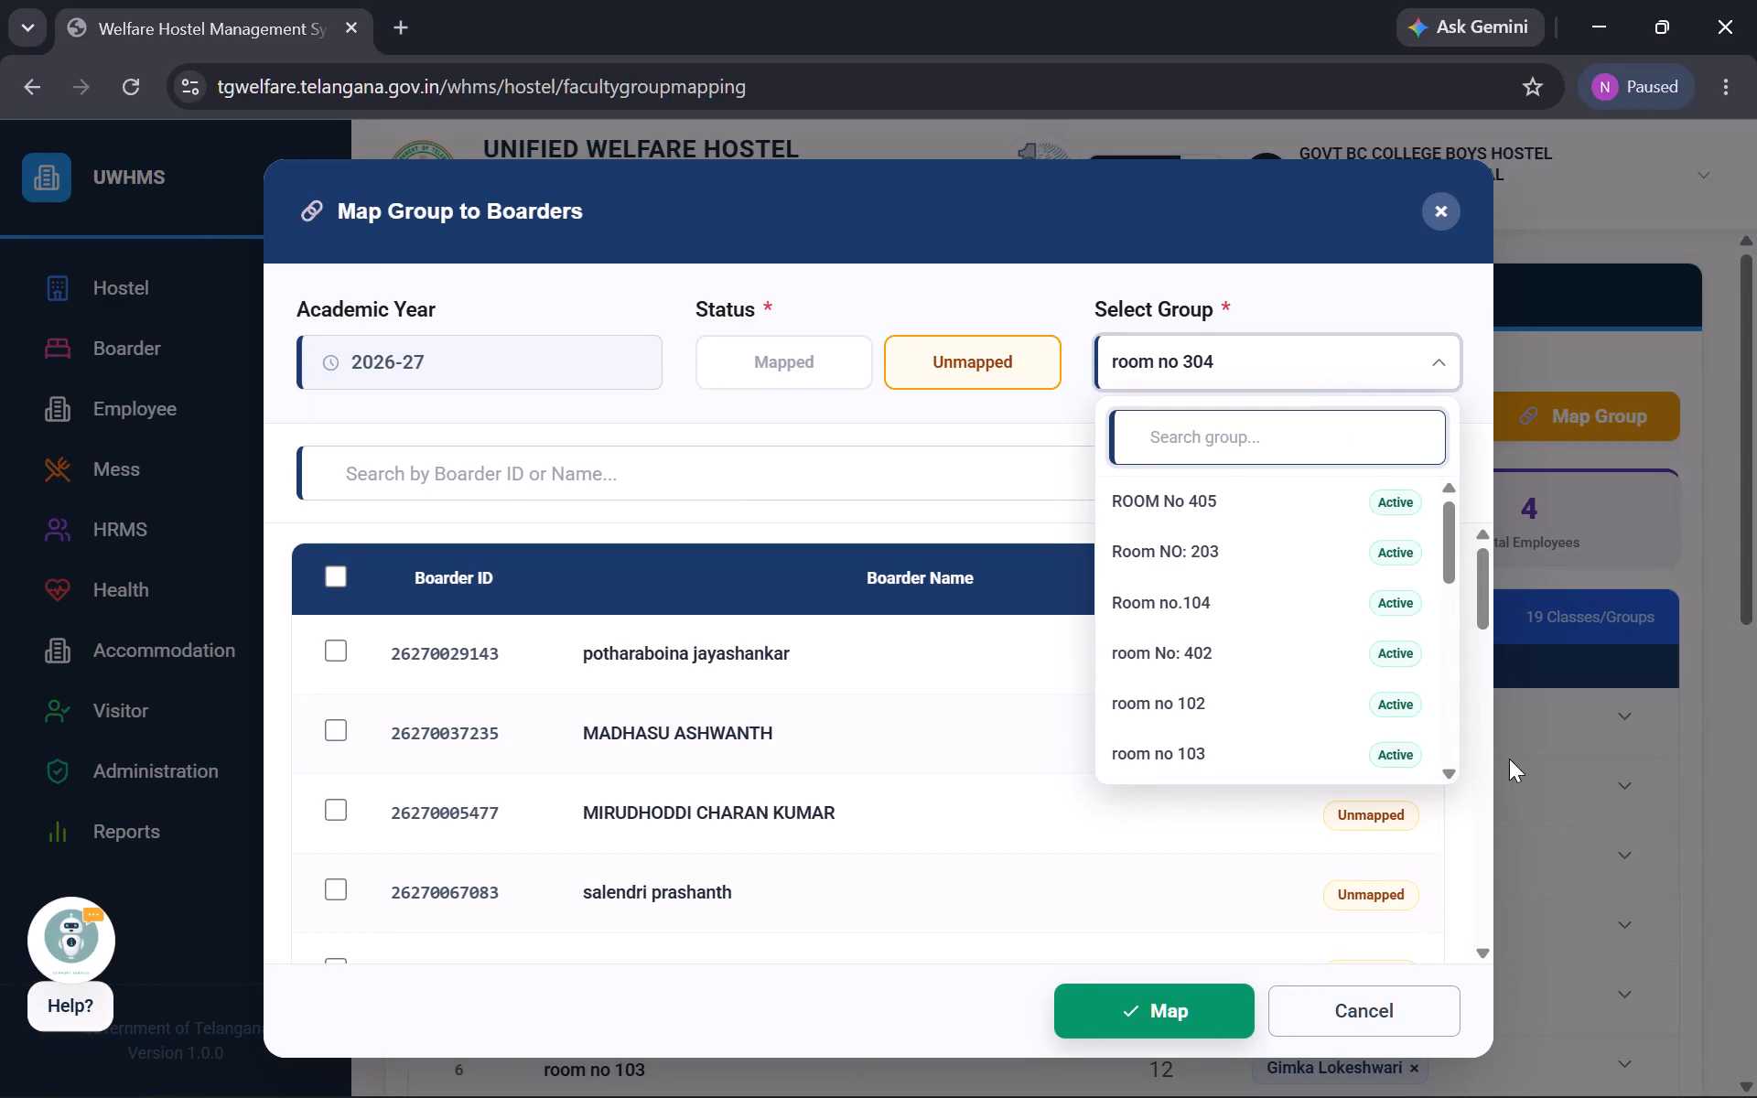
{"action": "left_click", "coordinate": [1453, 750]}
{"action": "left_click", "coordinate": [1453, 750]}
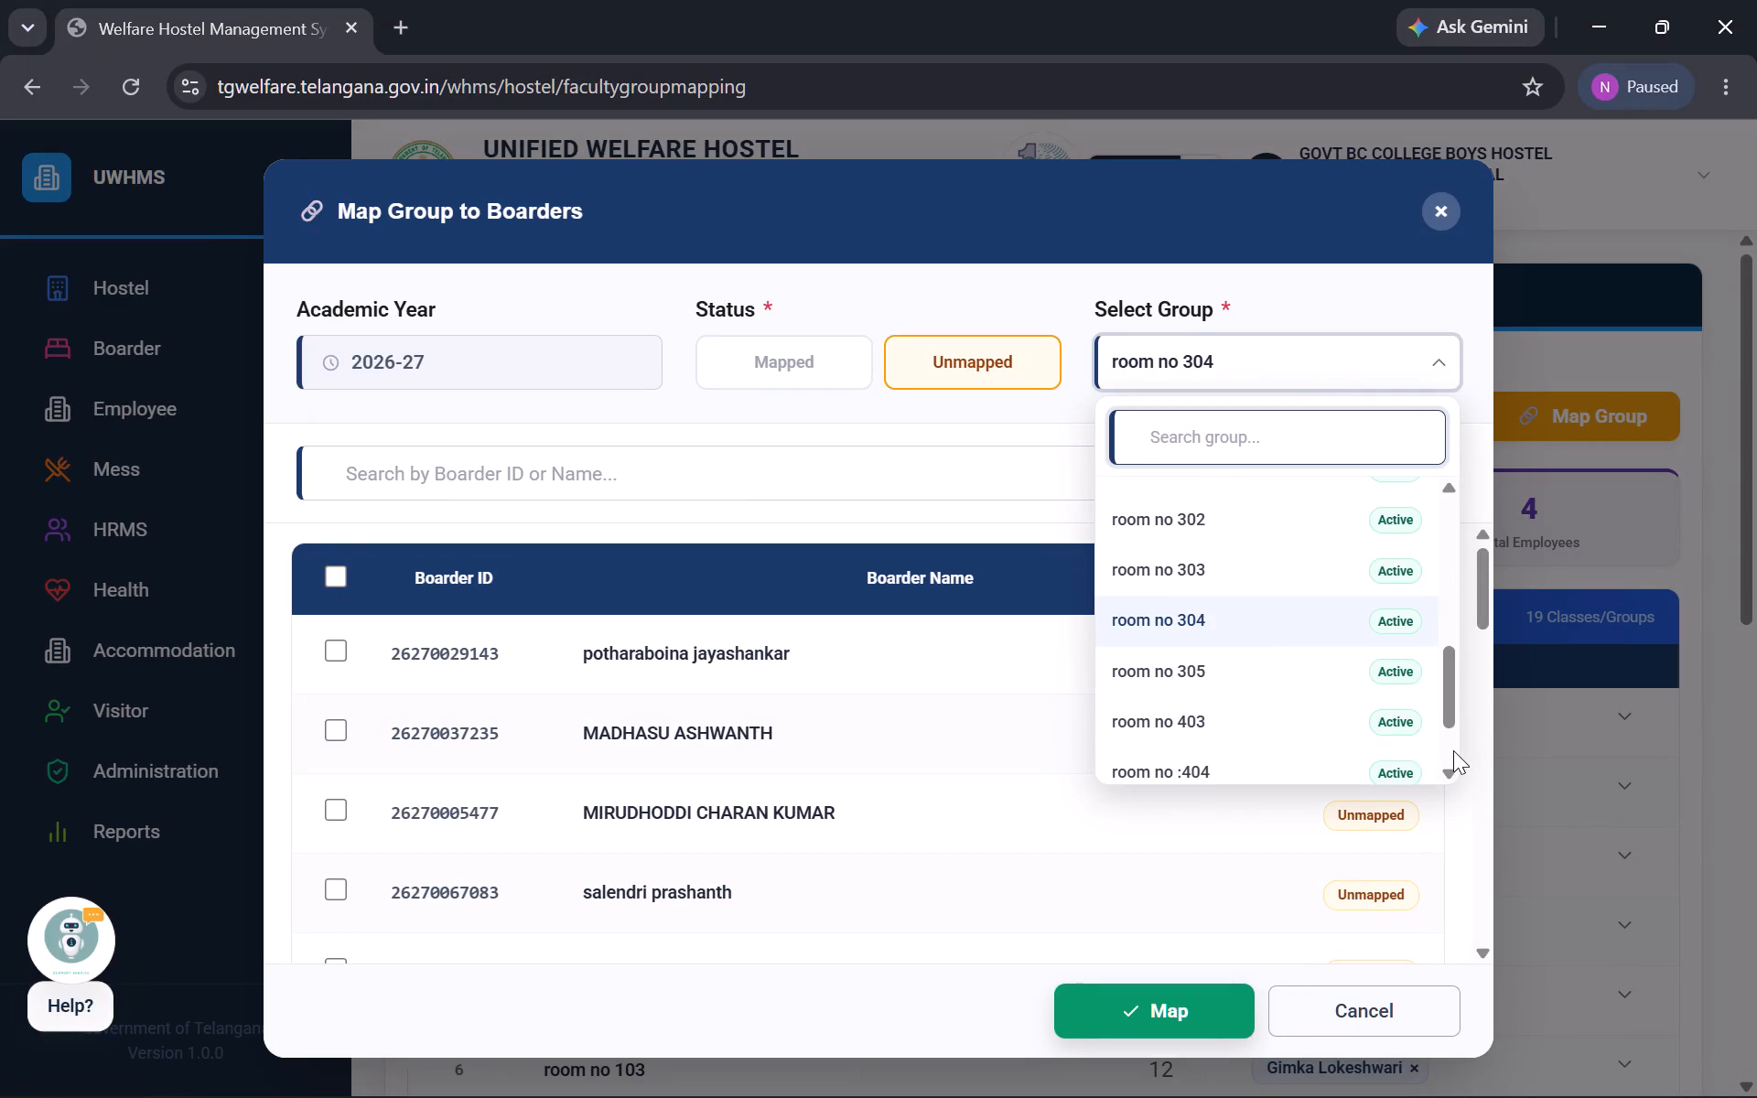
{"action": "left_click", "coordinate": [1180, 533]}
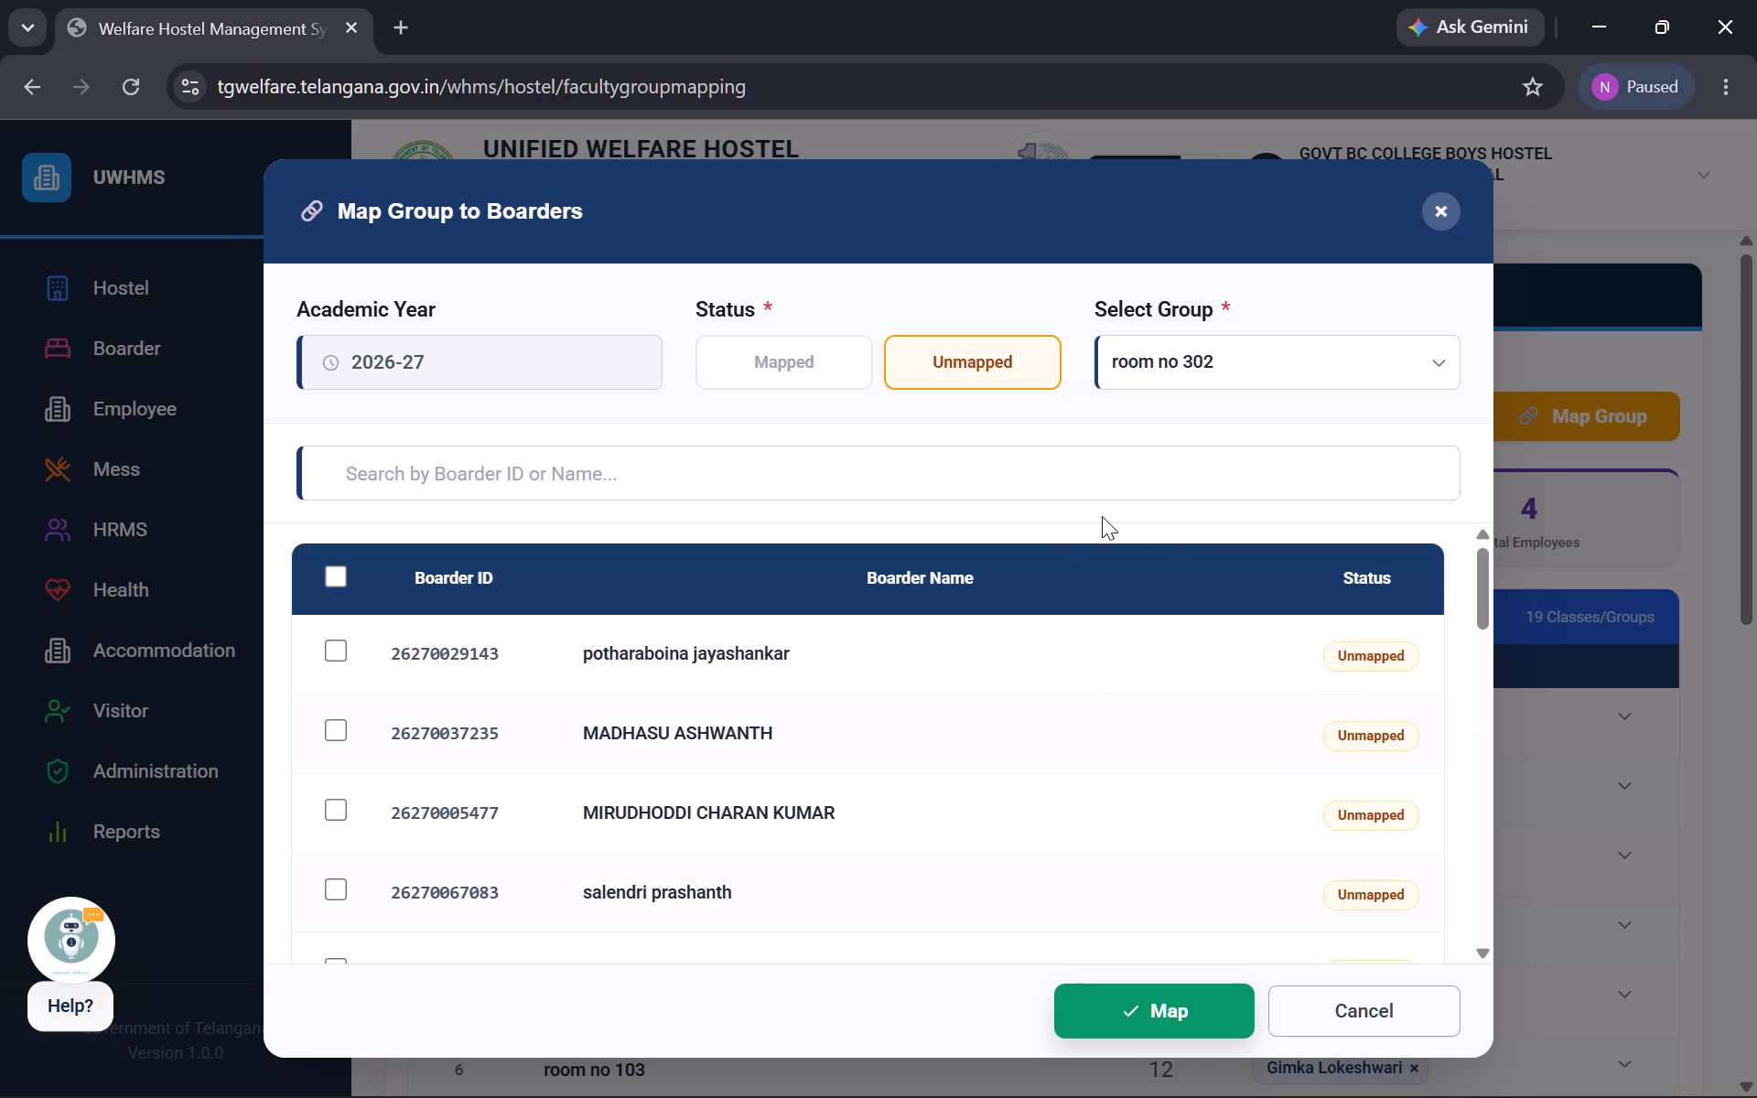
{"action": "left_click", "coordinate": [822, 343]}
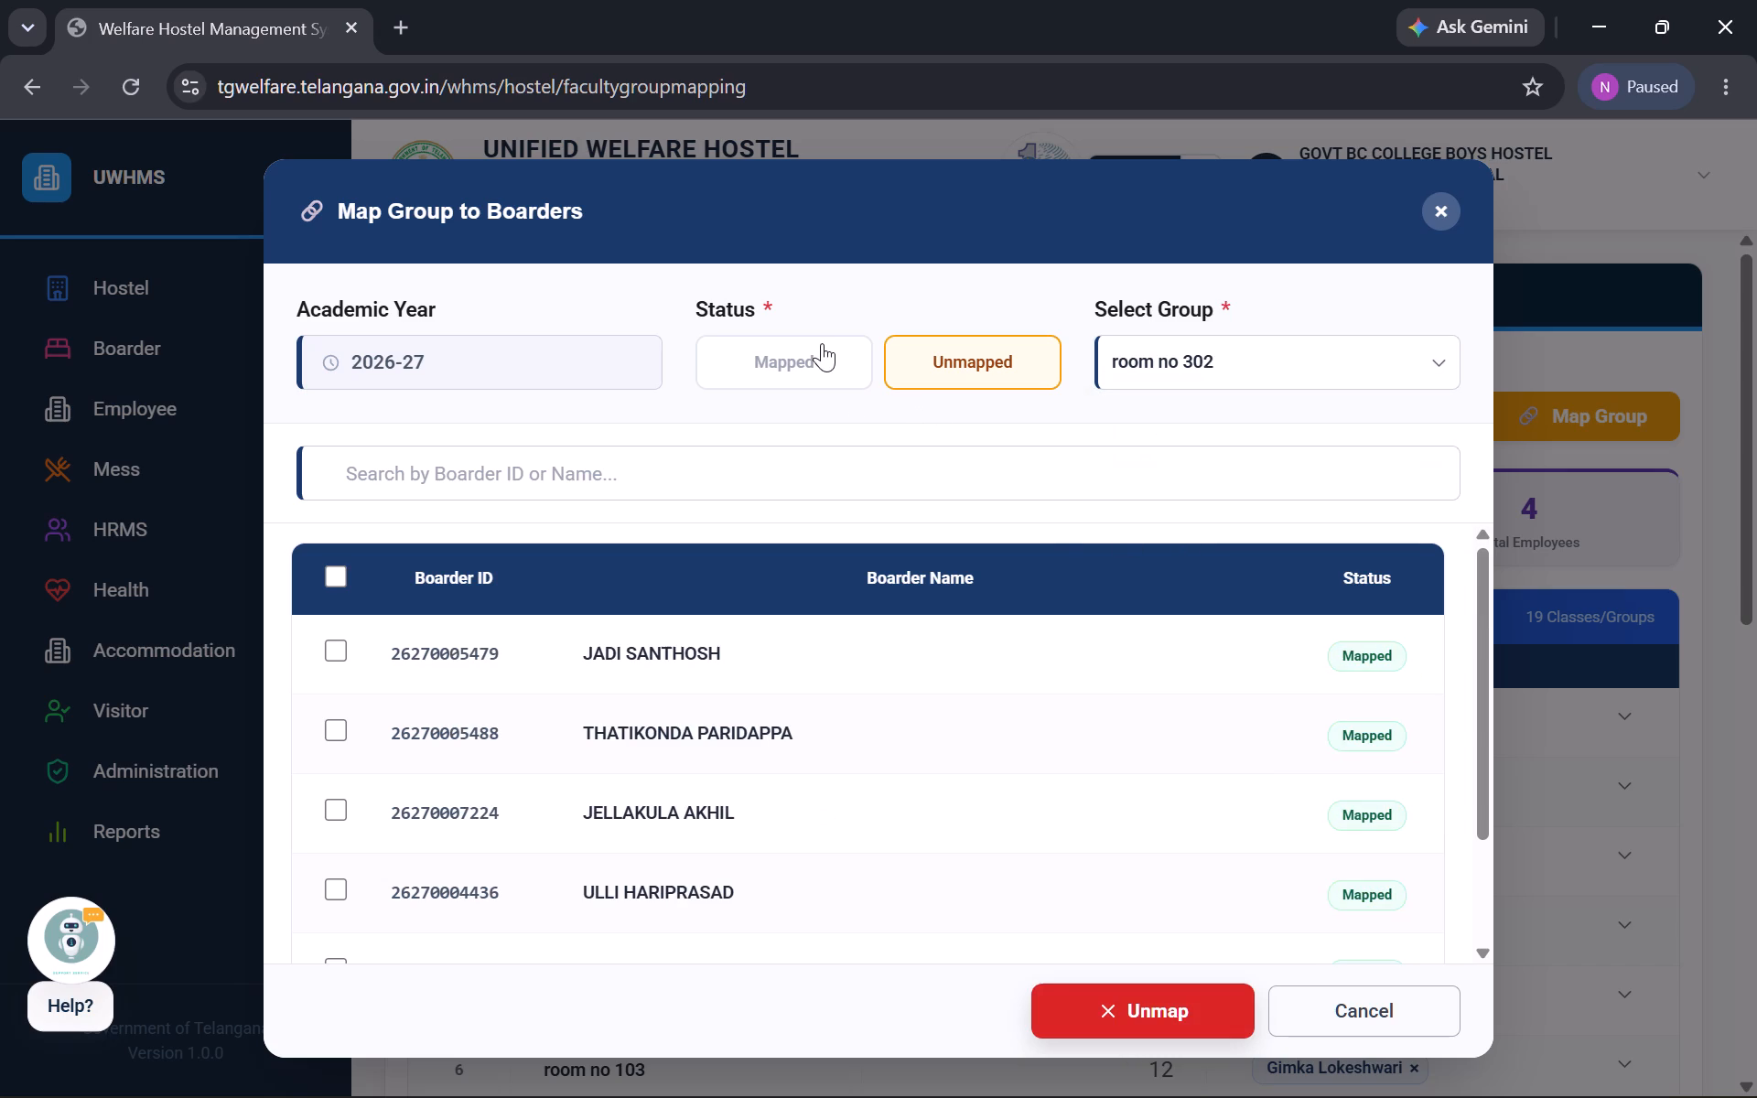
{"action": "left_click", "coordinate": [1489, 925]}
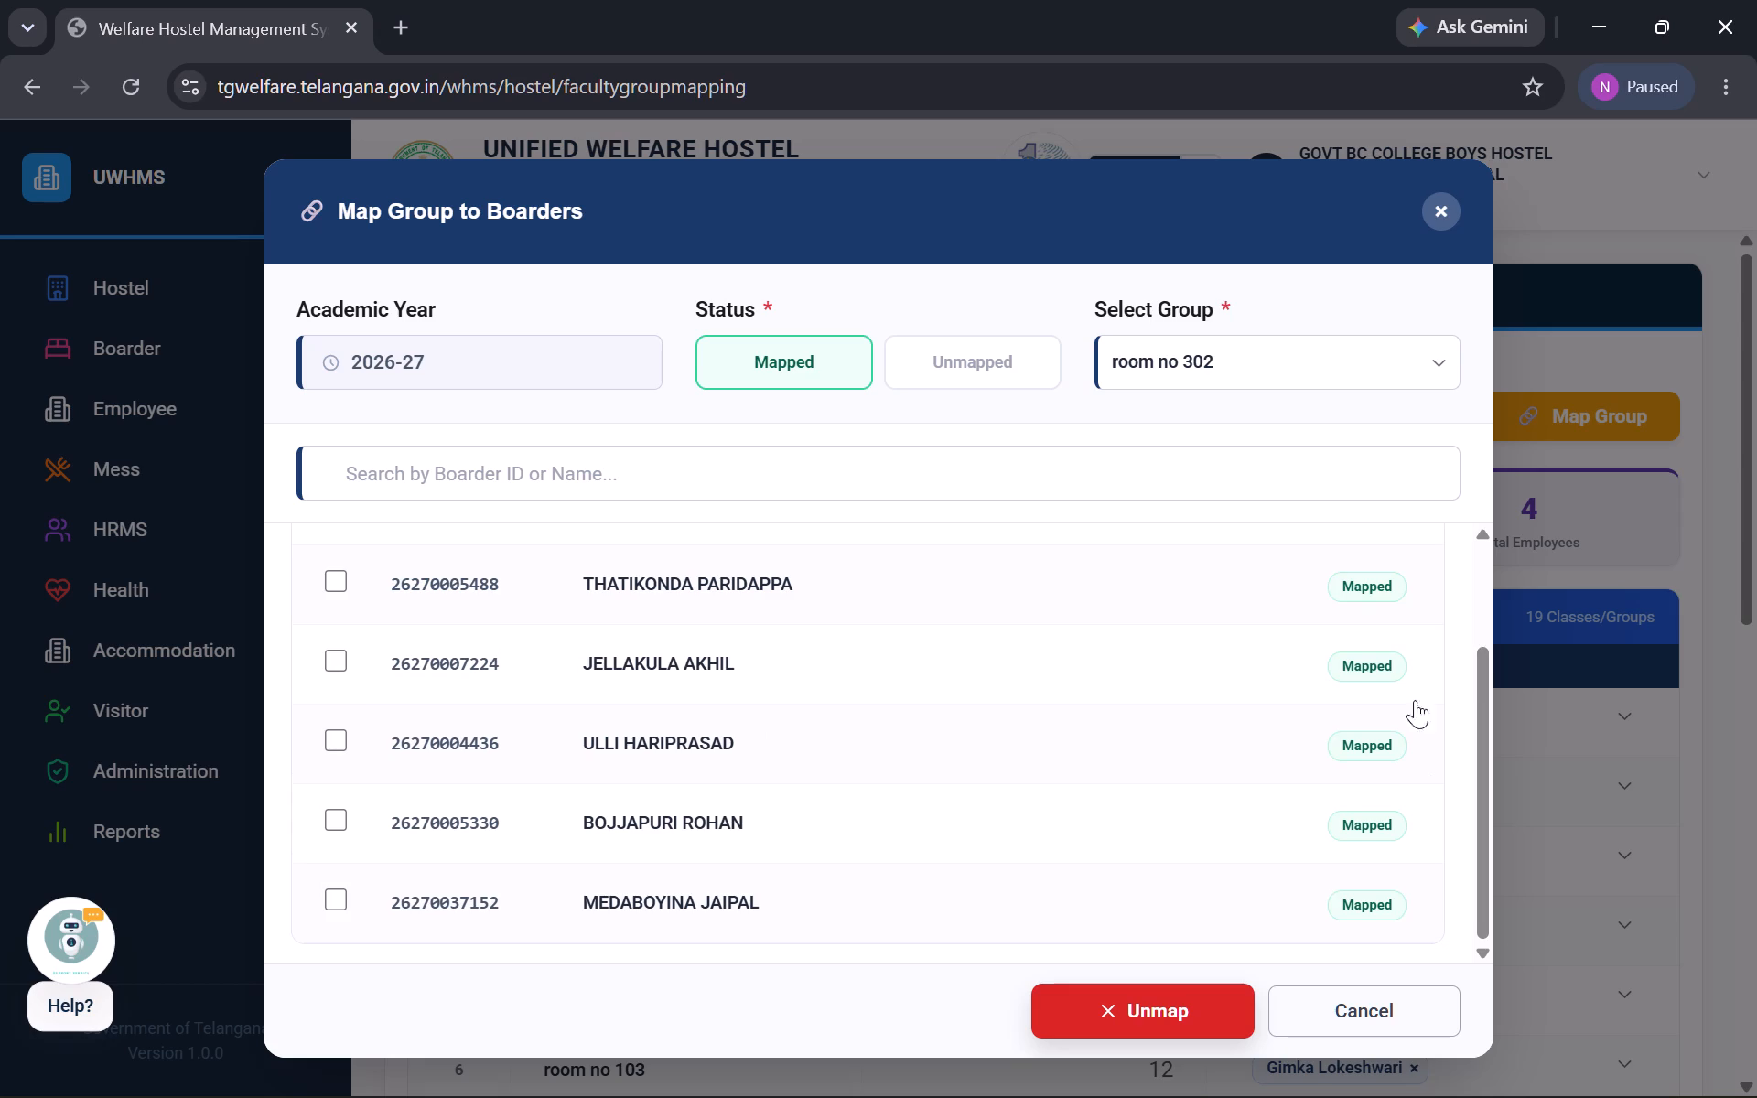
{"action": "left_click", "coordinate": [1494, 552]}
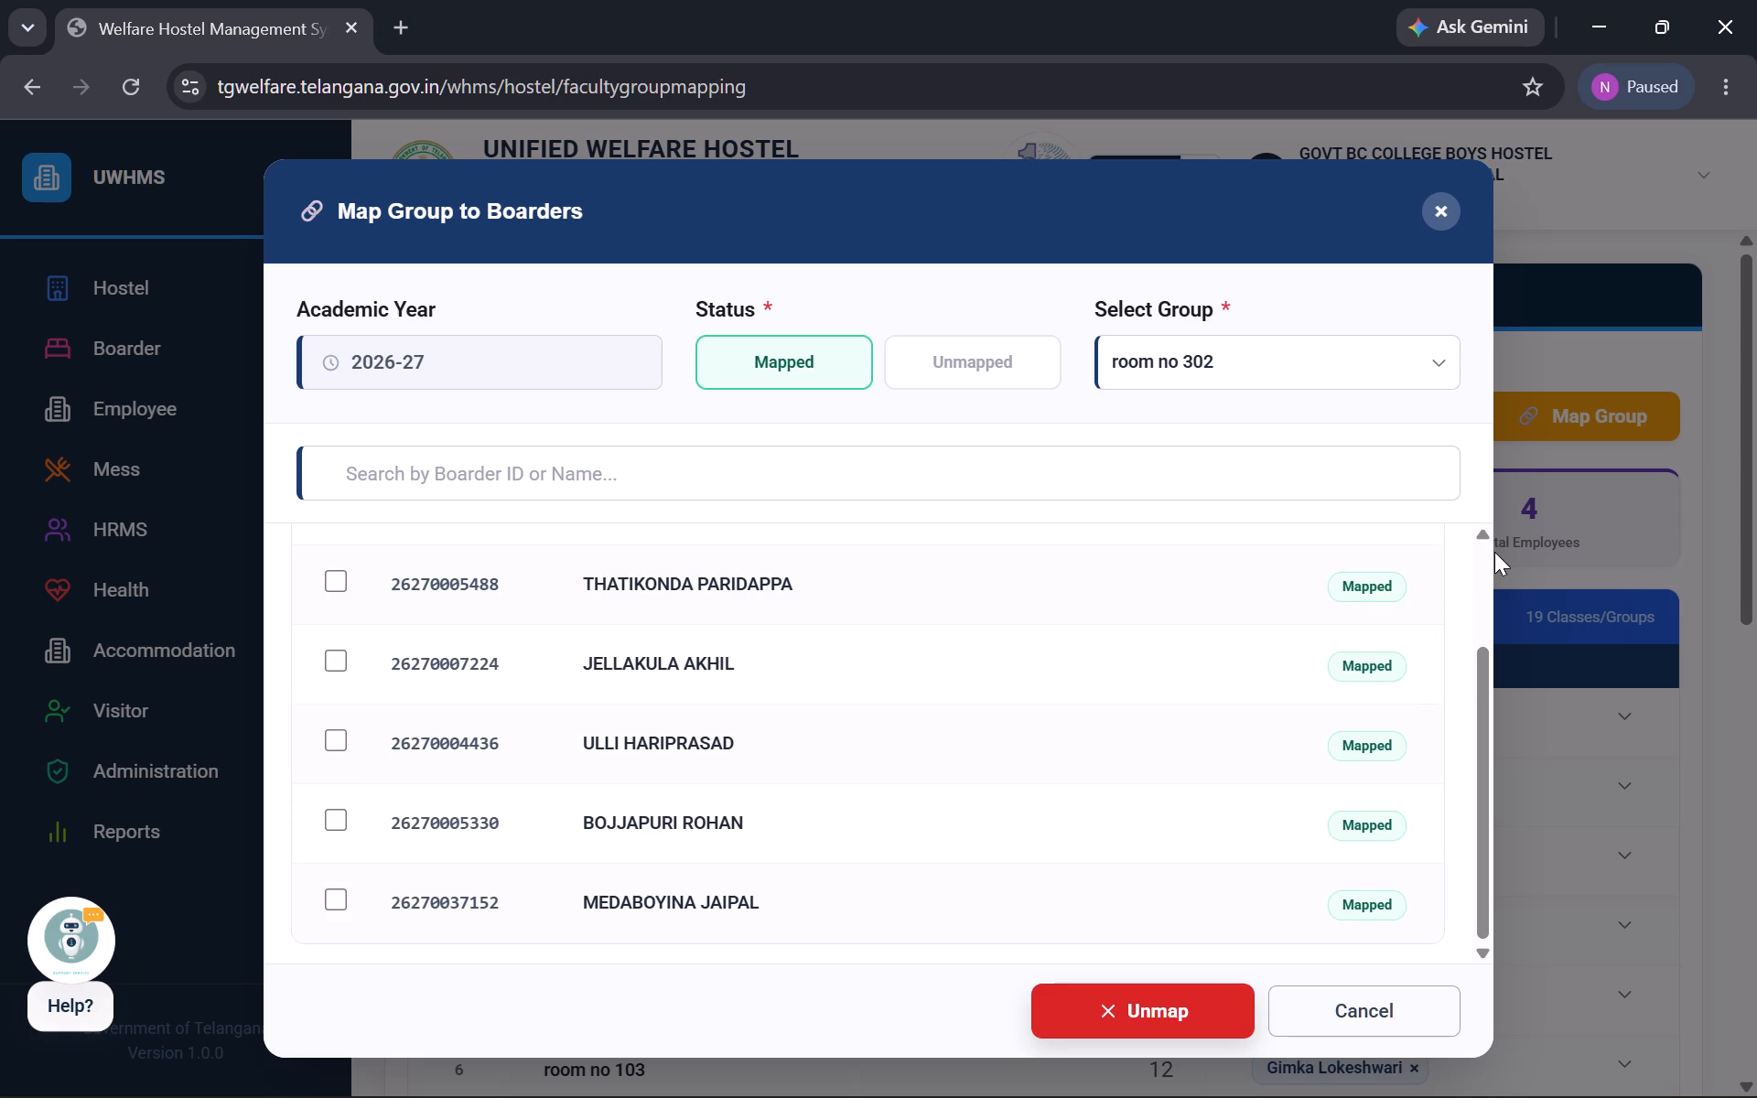
{"action": "left_click", "coordinate": [1487, 557]}
{"action": "left_click", "coordinate": [1487, 557]}
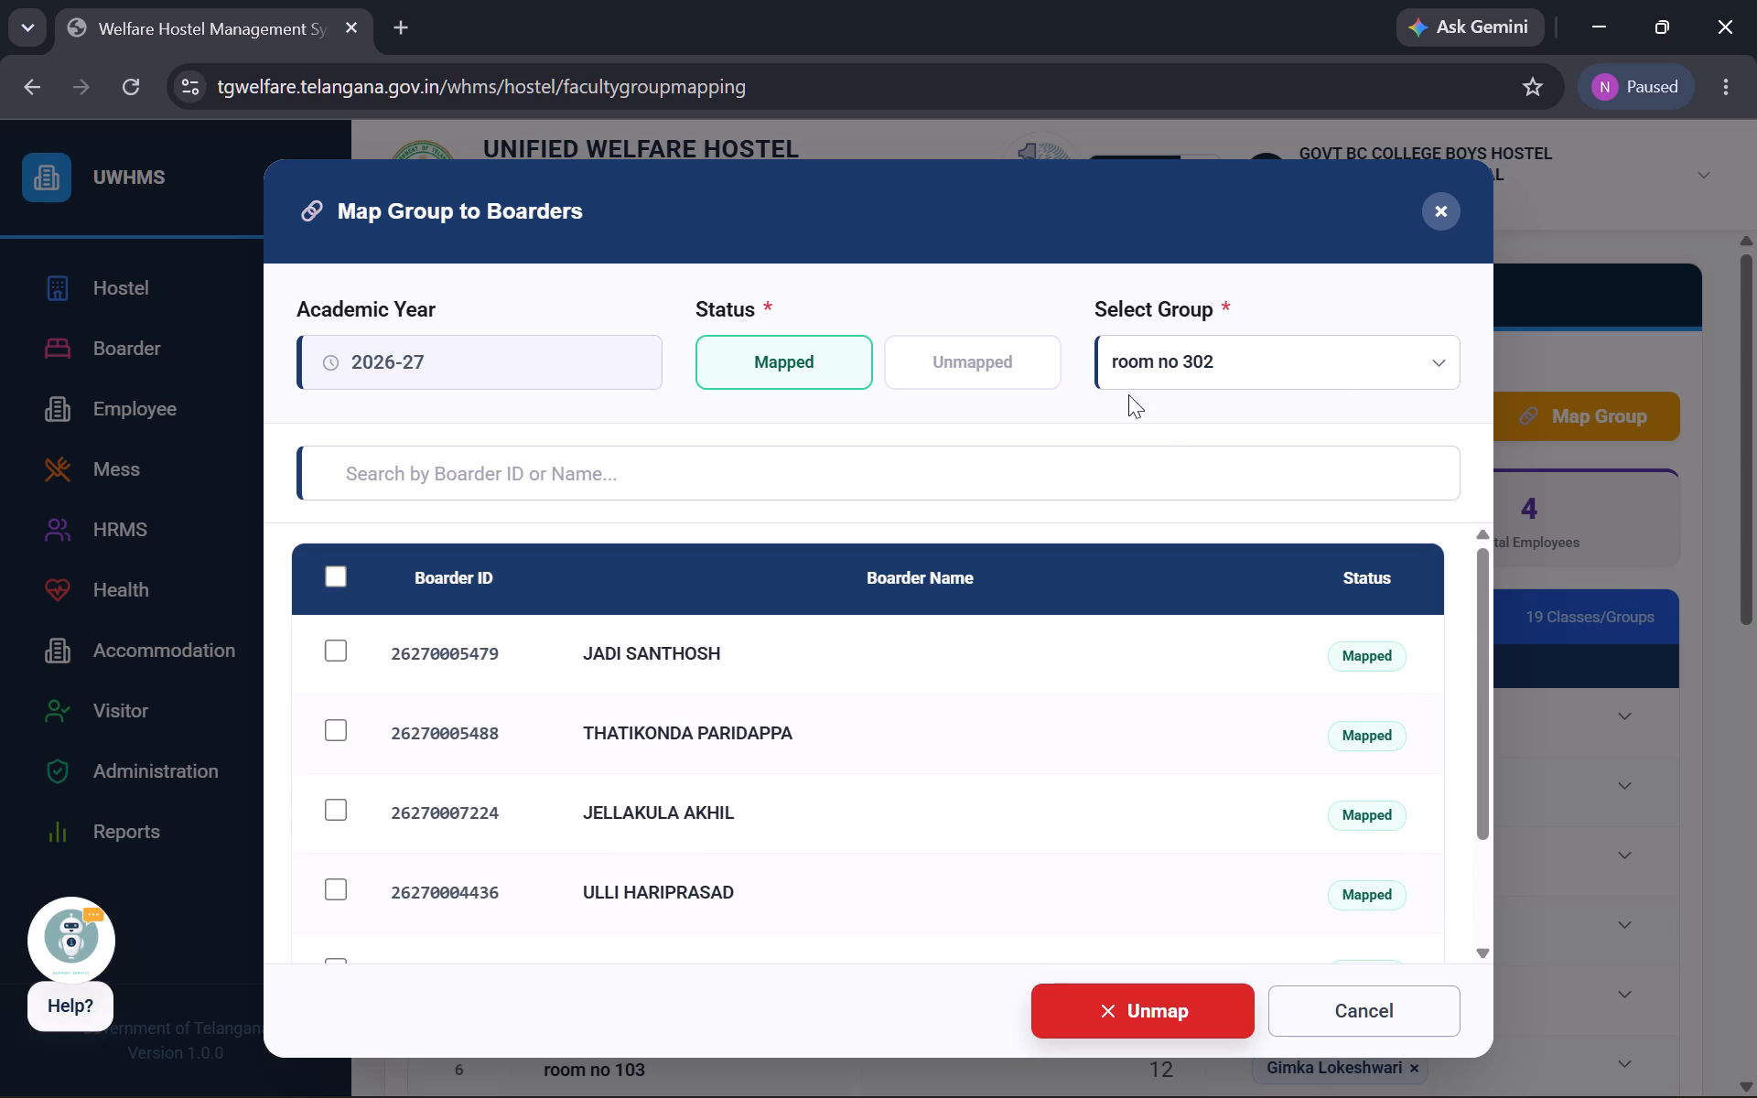
Set the status to Unmapped and map the first listed boarder to room no 302.
{"action": "left_click", "coordinate": [964, 347]}
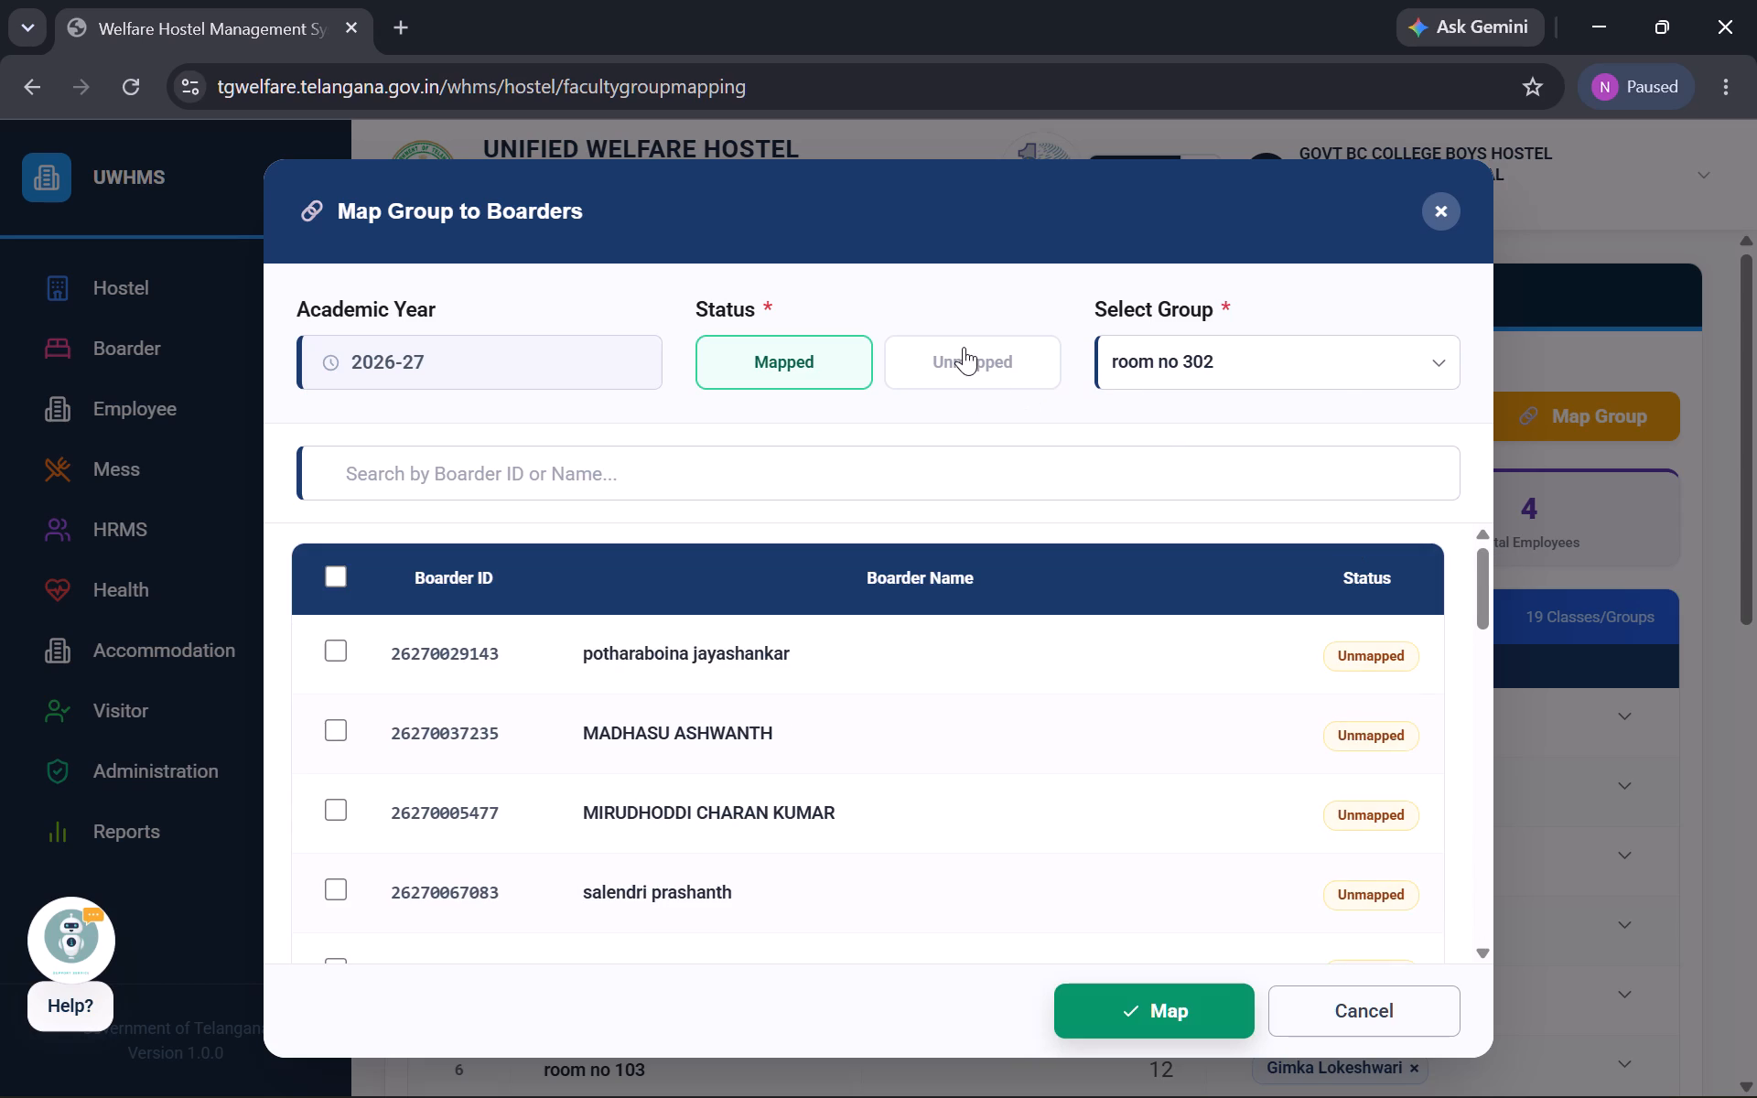
{"action": "left_click", "coordinate": [332, 661]}
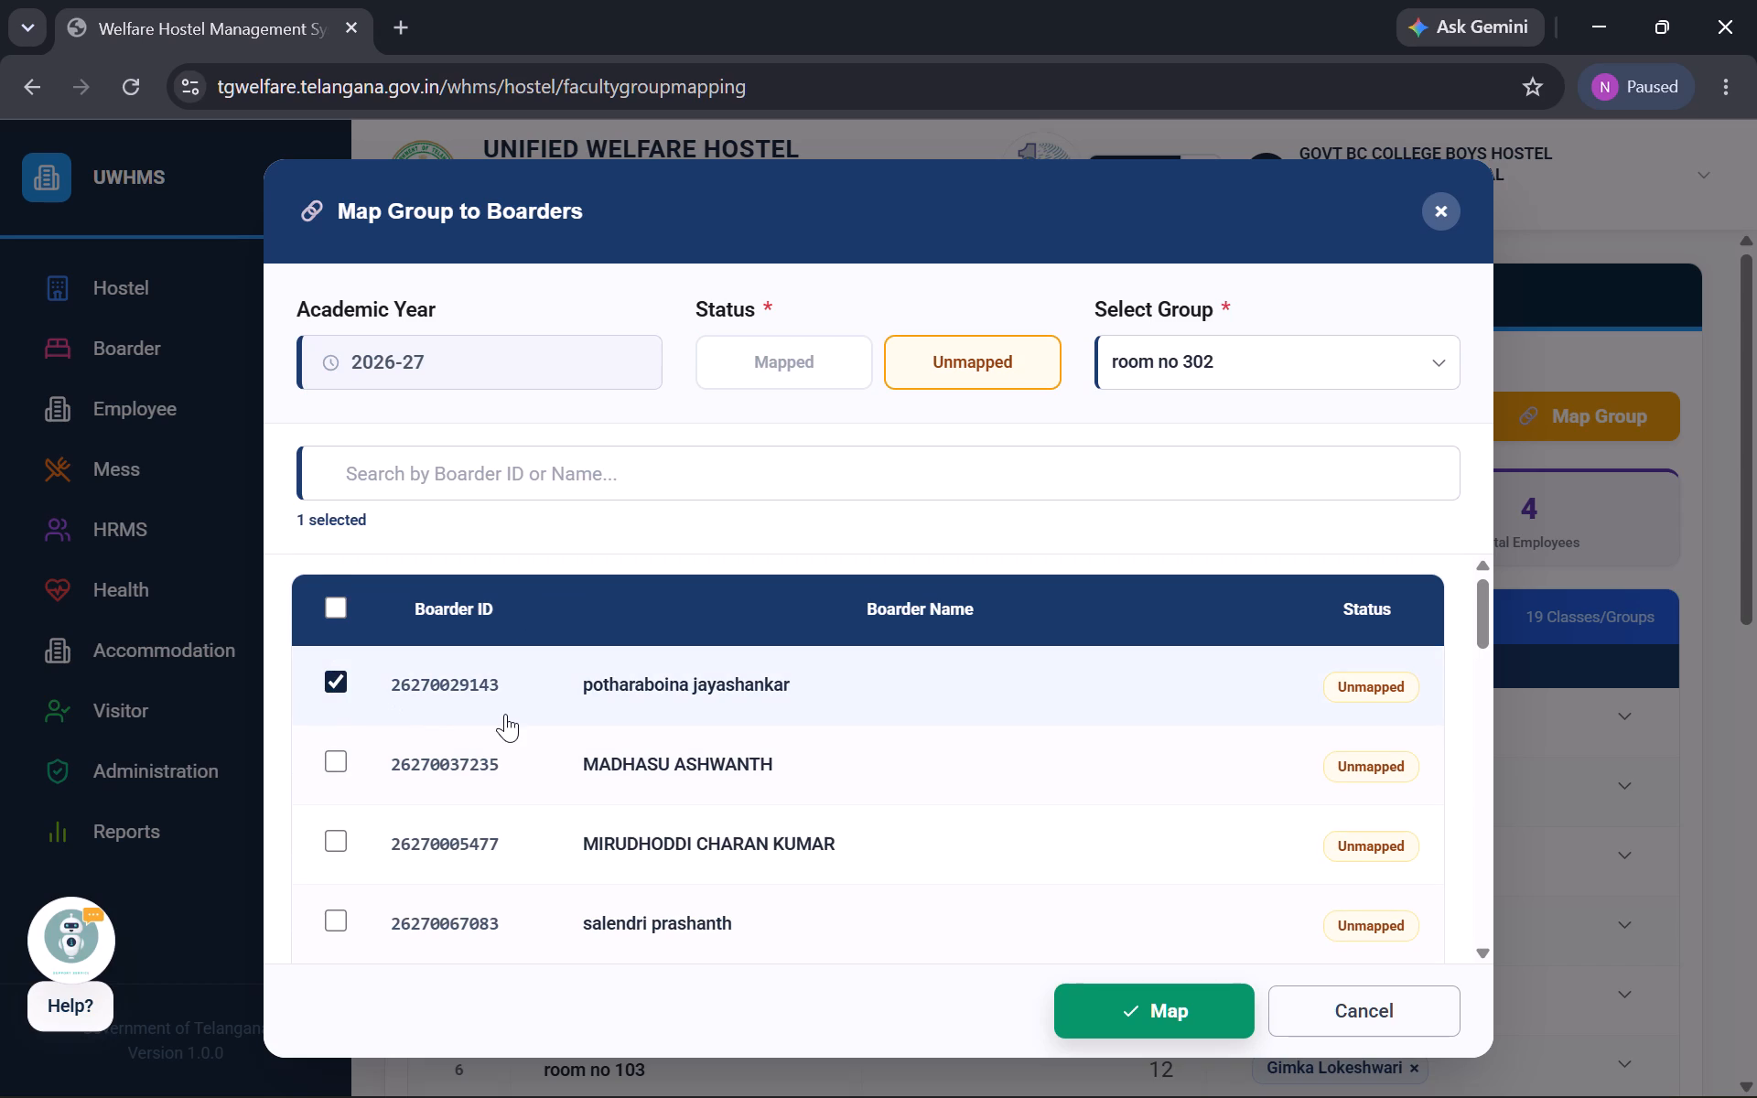
{"action": "left_click", "coordinate": [1141, 1012]}
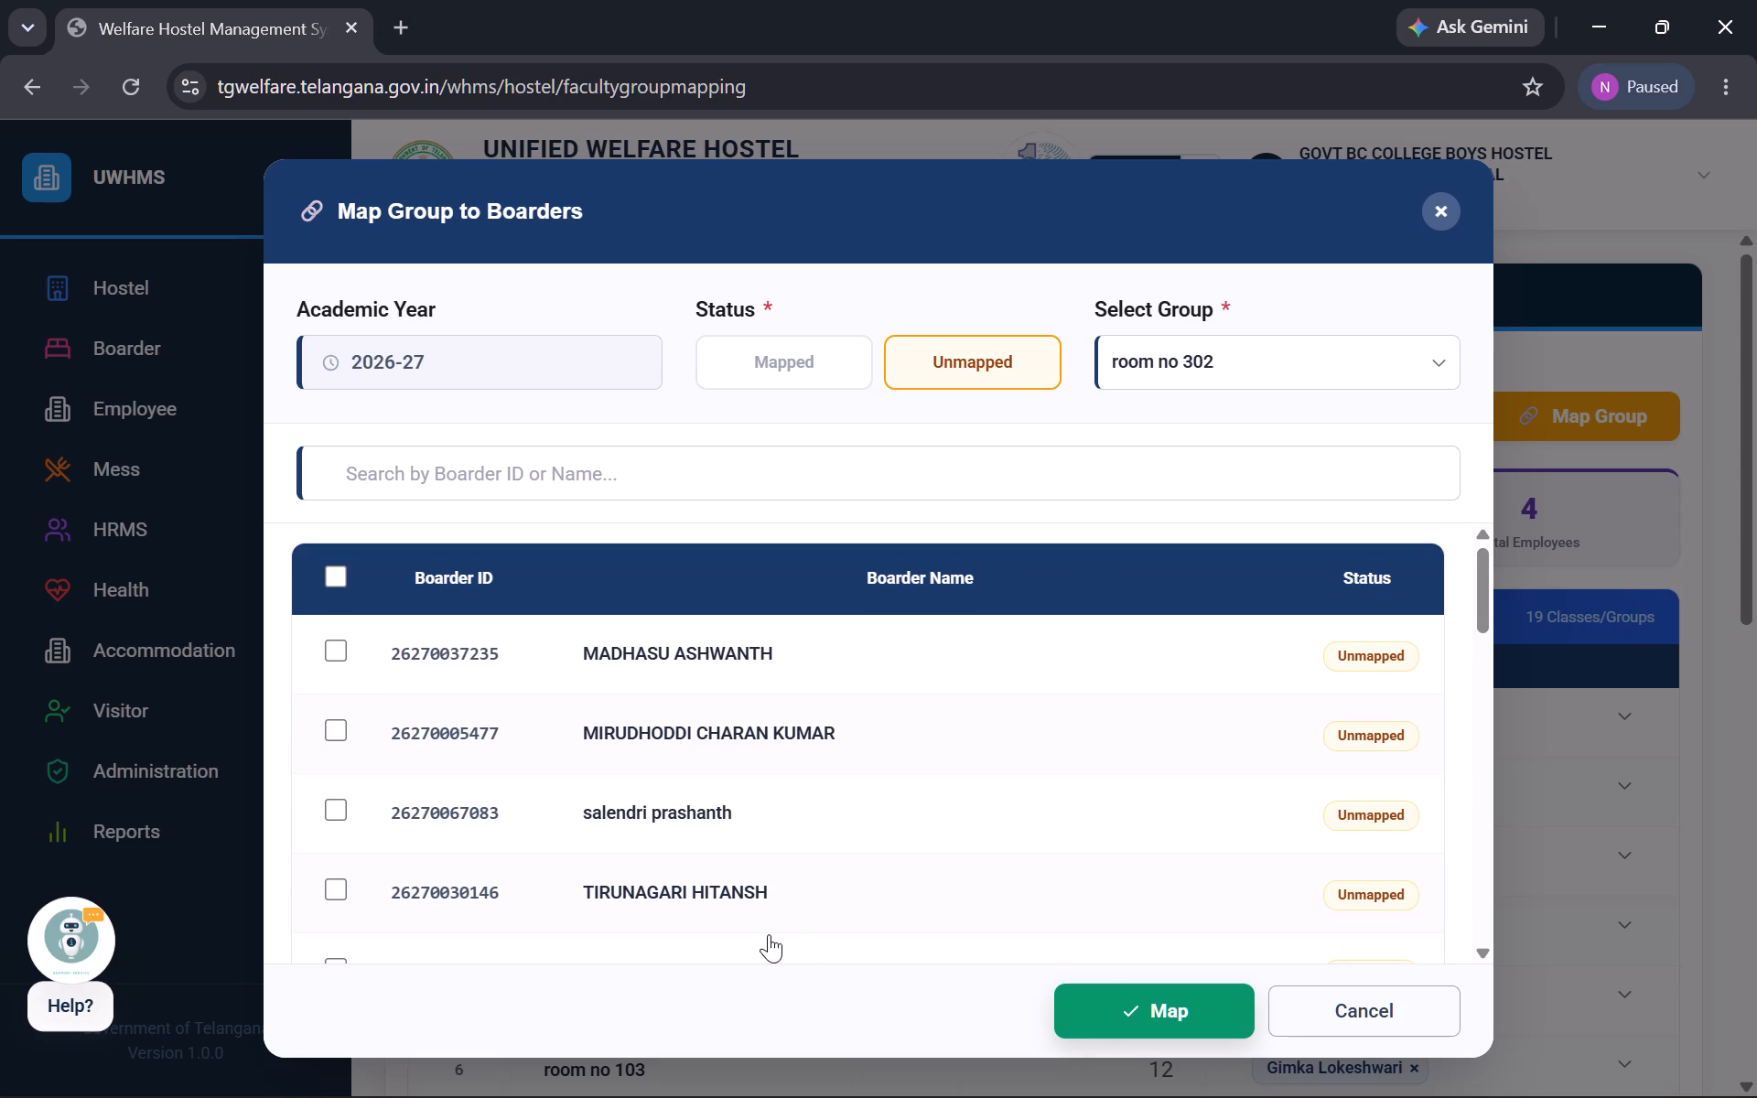
Map the third boarder in the unmapped list to room no 302.
{"action": "left_click", "coordinate": [338, 817]}
{"action": "left_click", "coordinate": [1181, 1021]}
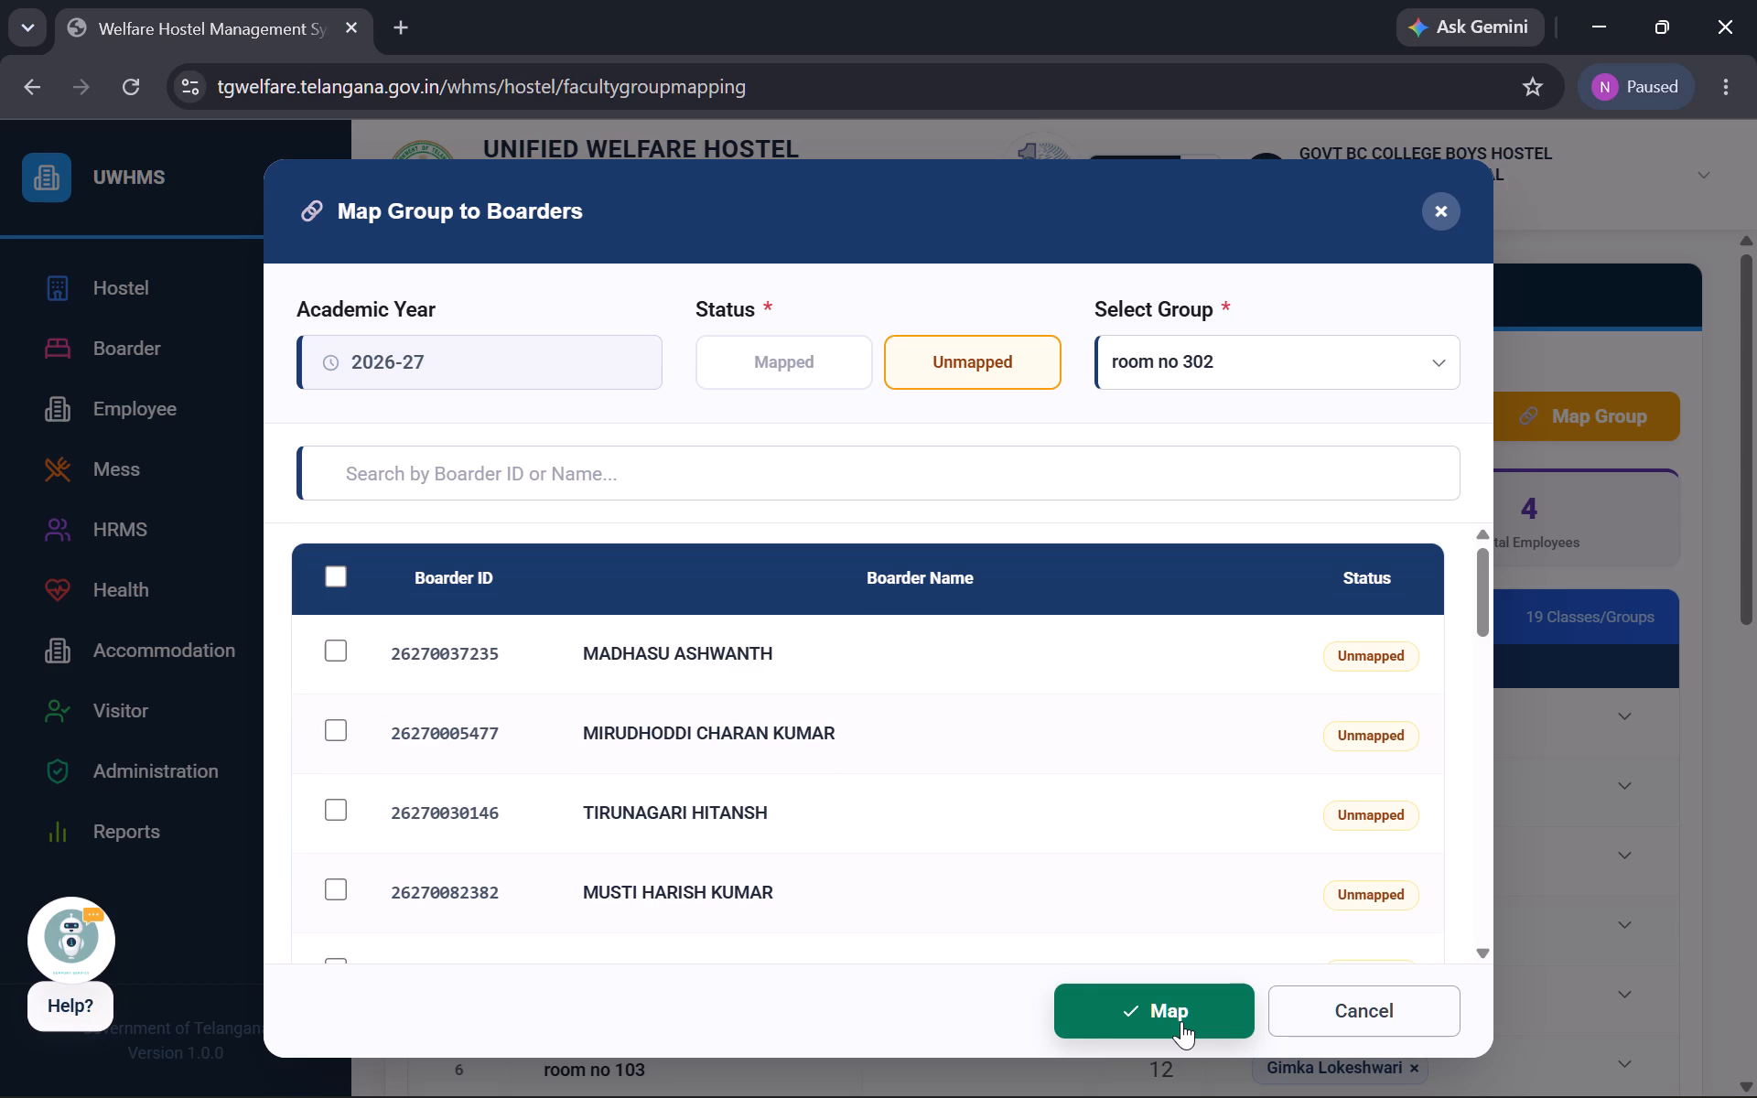
Switch the group to room no 403 and check its boarders with Mapped status.
{"action": "left_click", "coordinate": [1480, 943]}
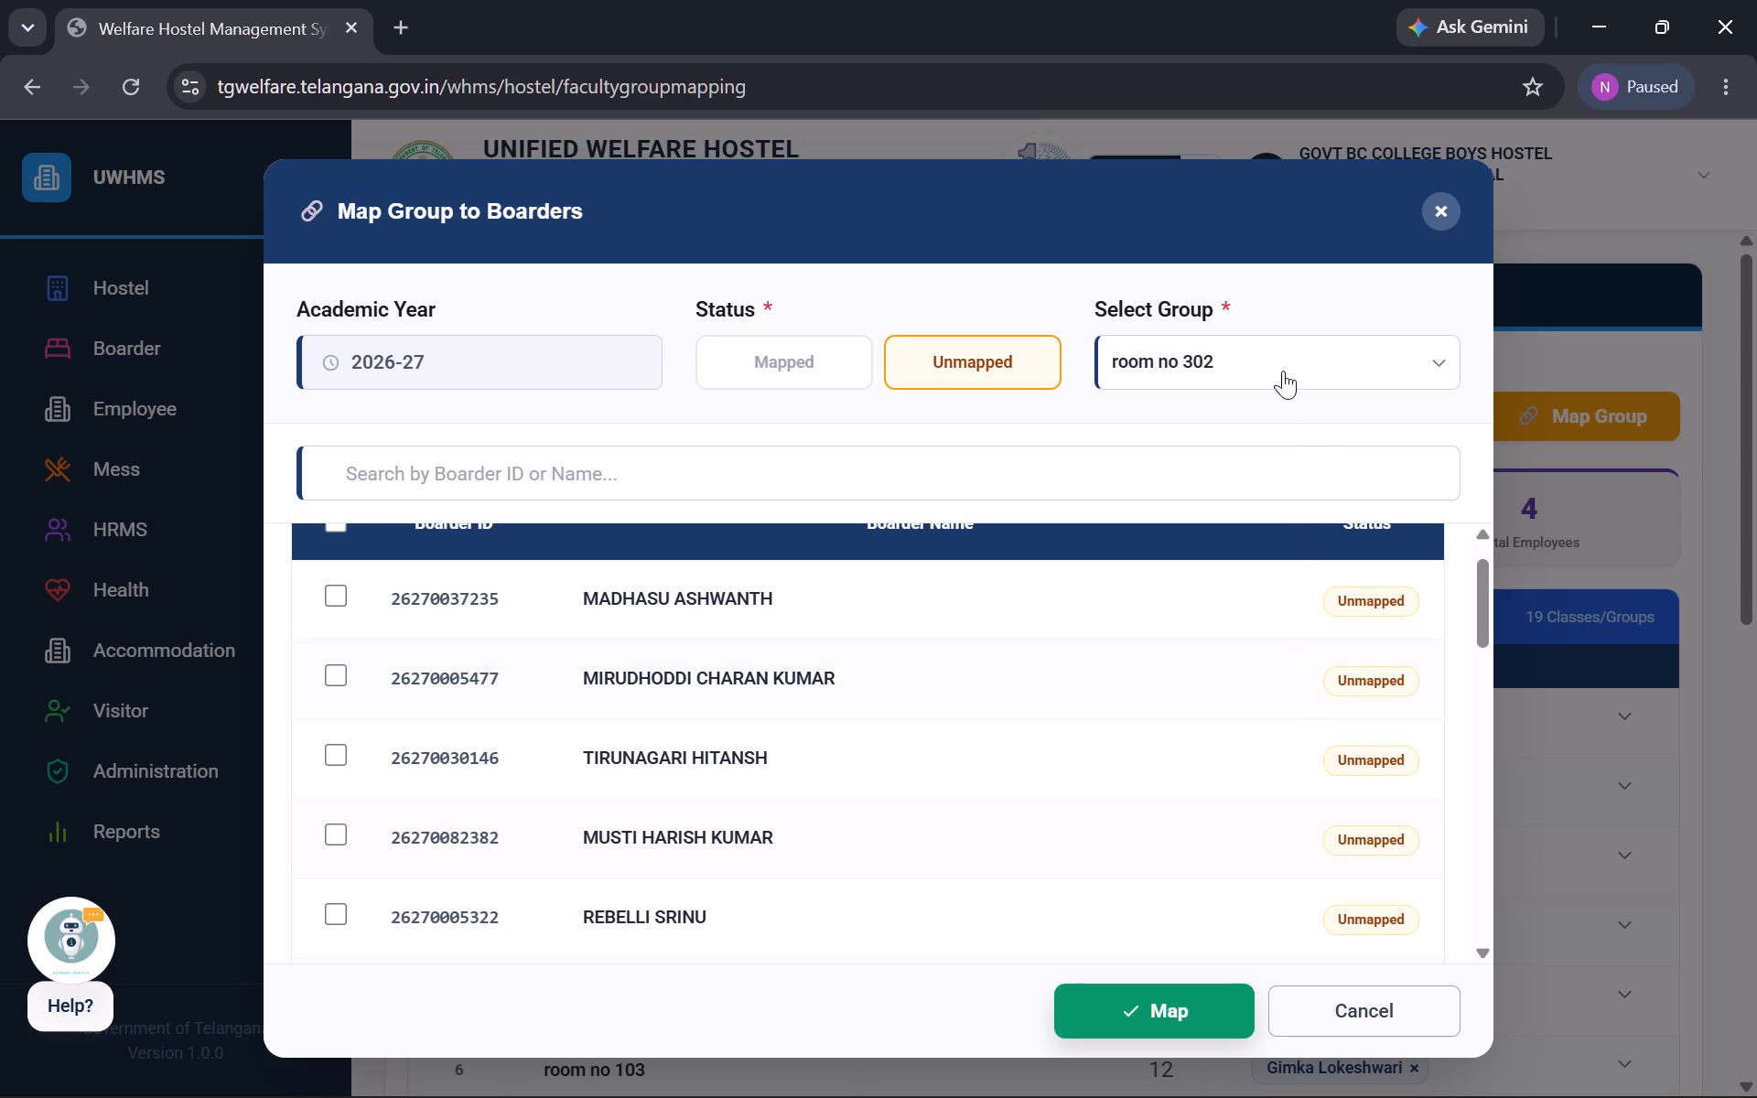
{"action": "left_click", "coordinate": [1266, 350]}
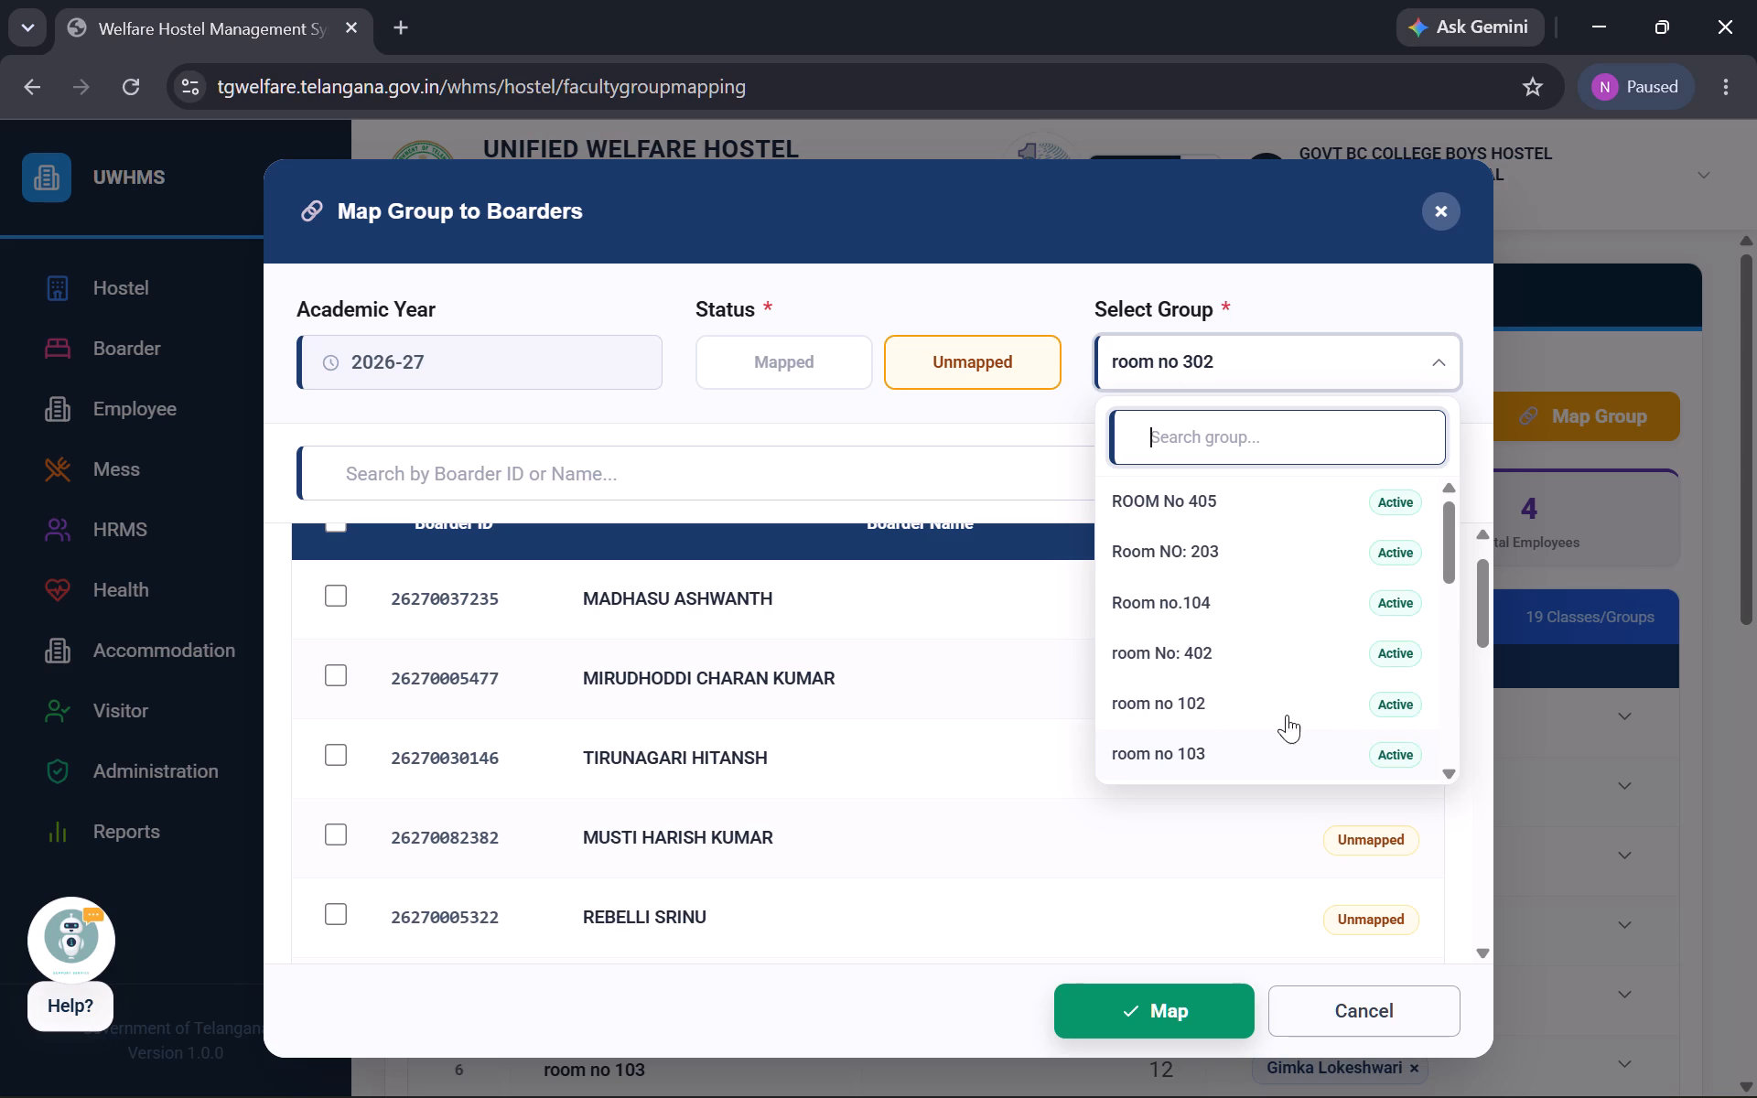
{"action": "left_click", "coordinate": [1454, 748]}
{"action": "left_click", "coordinate": [1454, 748]}
{"action": "left_click", "coordinate": [1454, 748]}
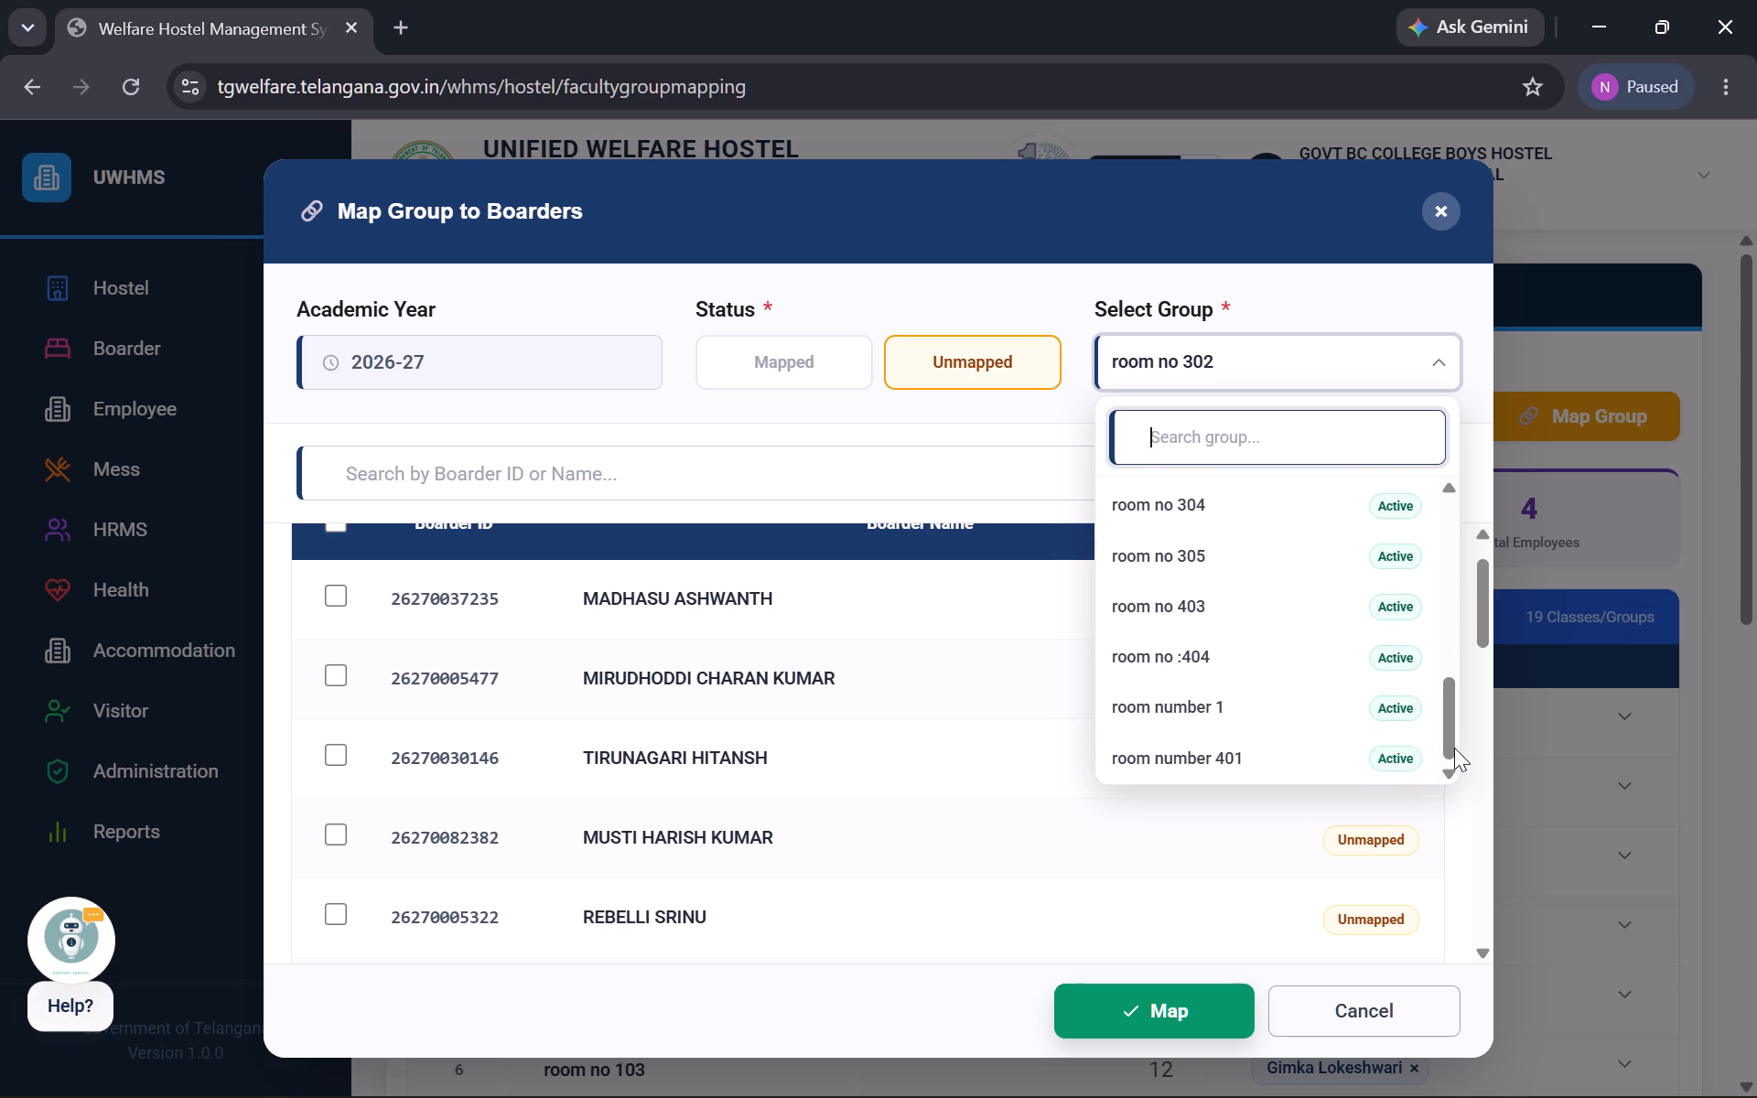
{"action": "left_click", "coordinate": [1180, 608]}
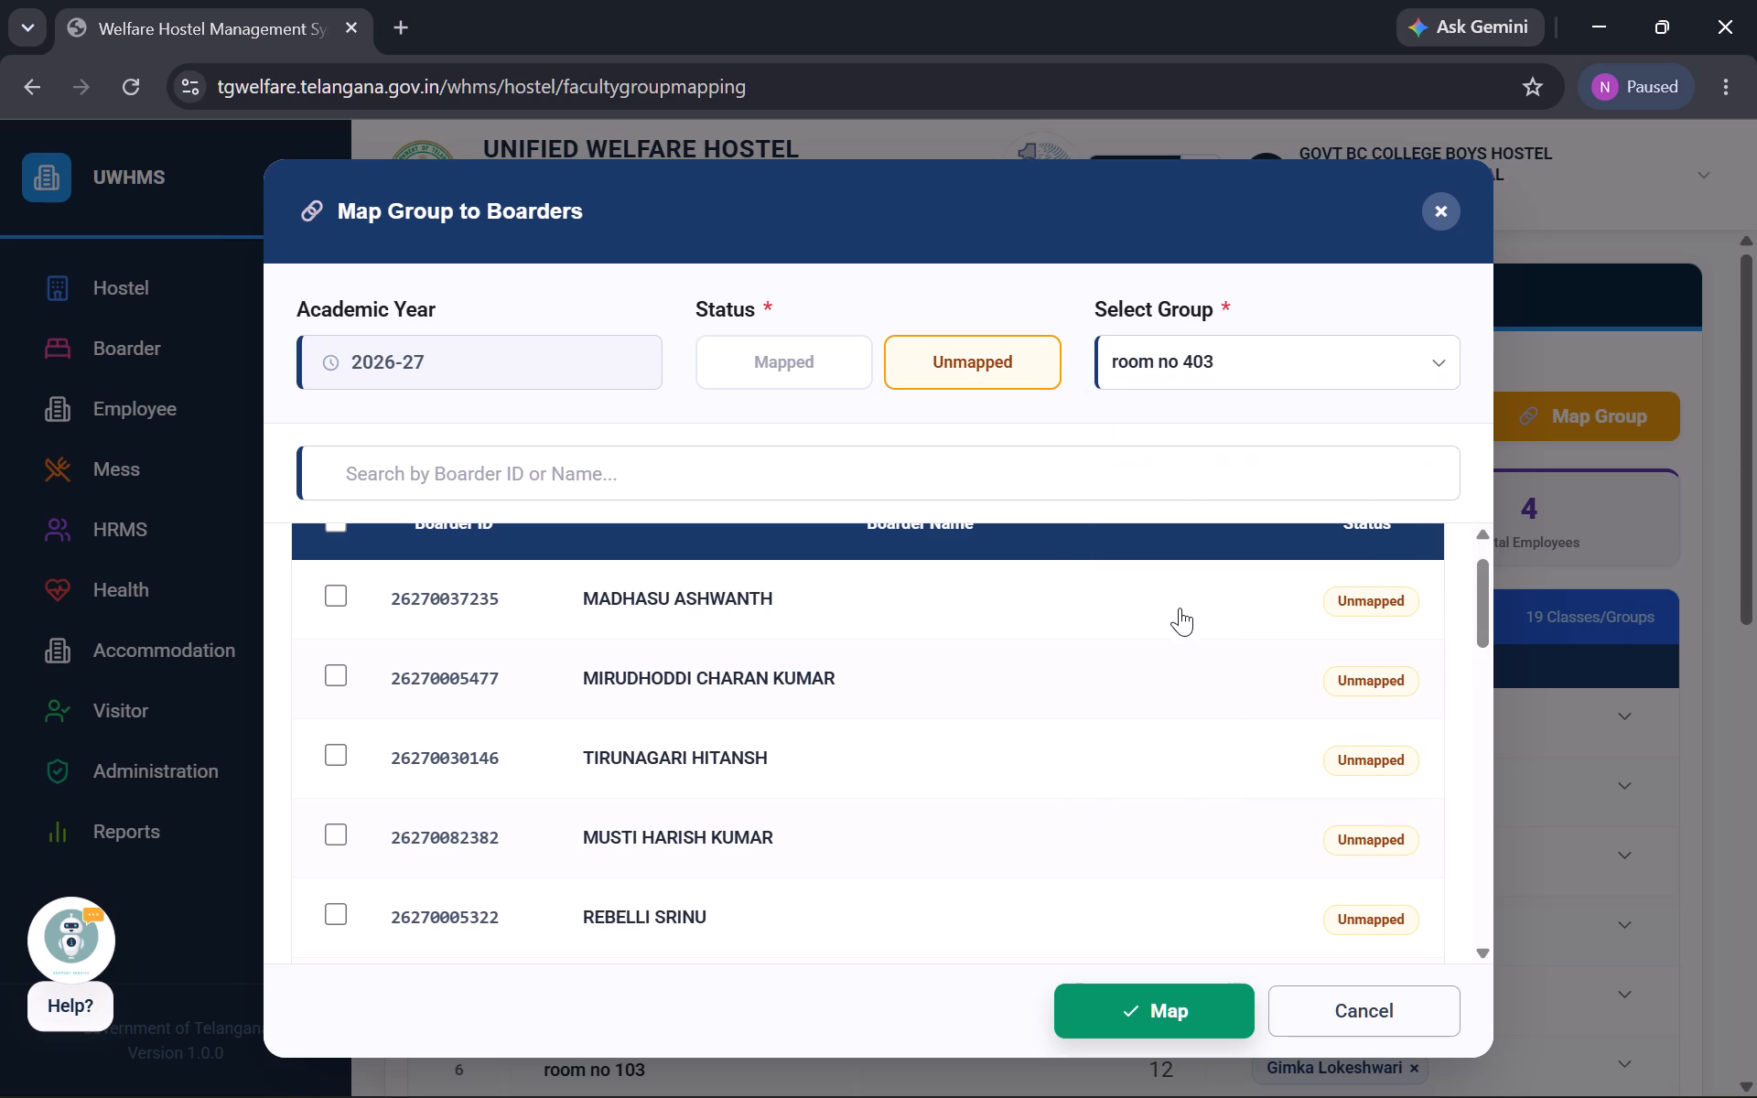
{"action": "left_click", "coordinate": [791, 350]}
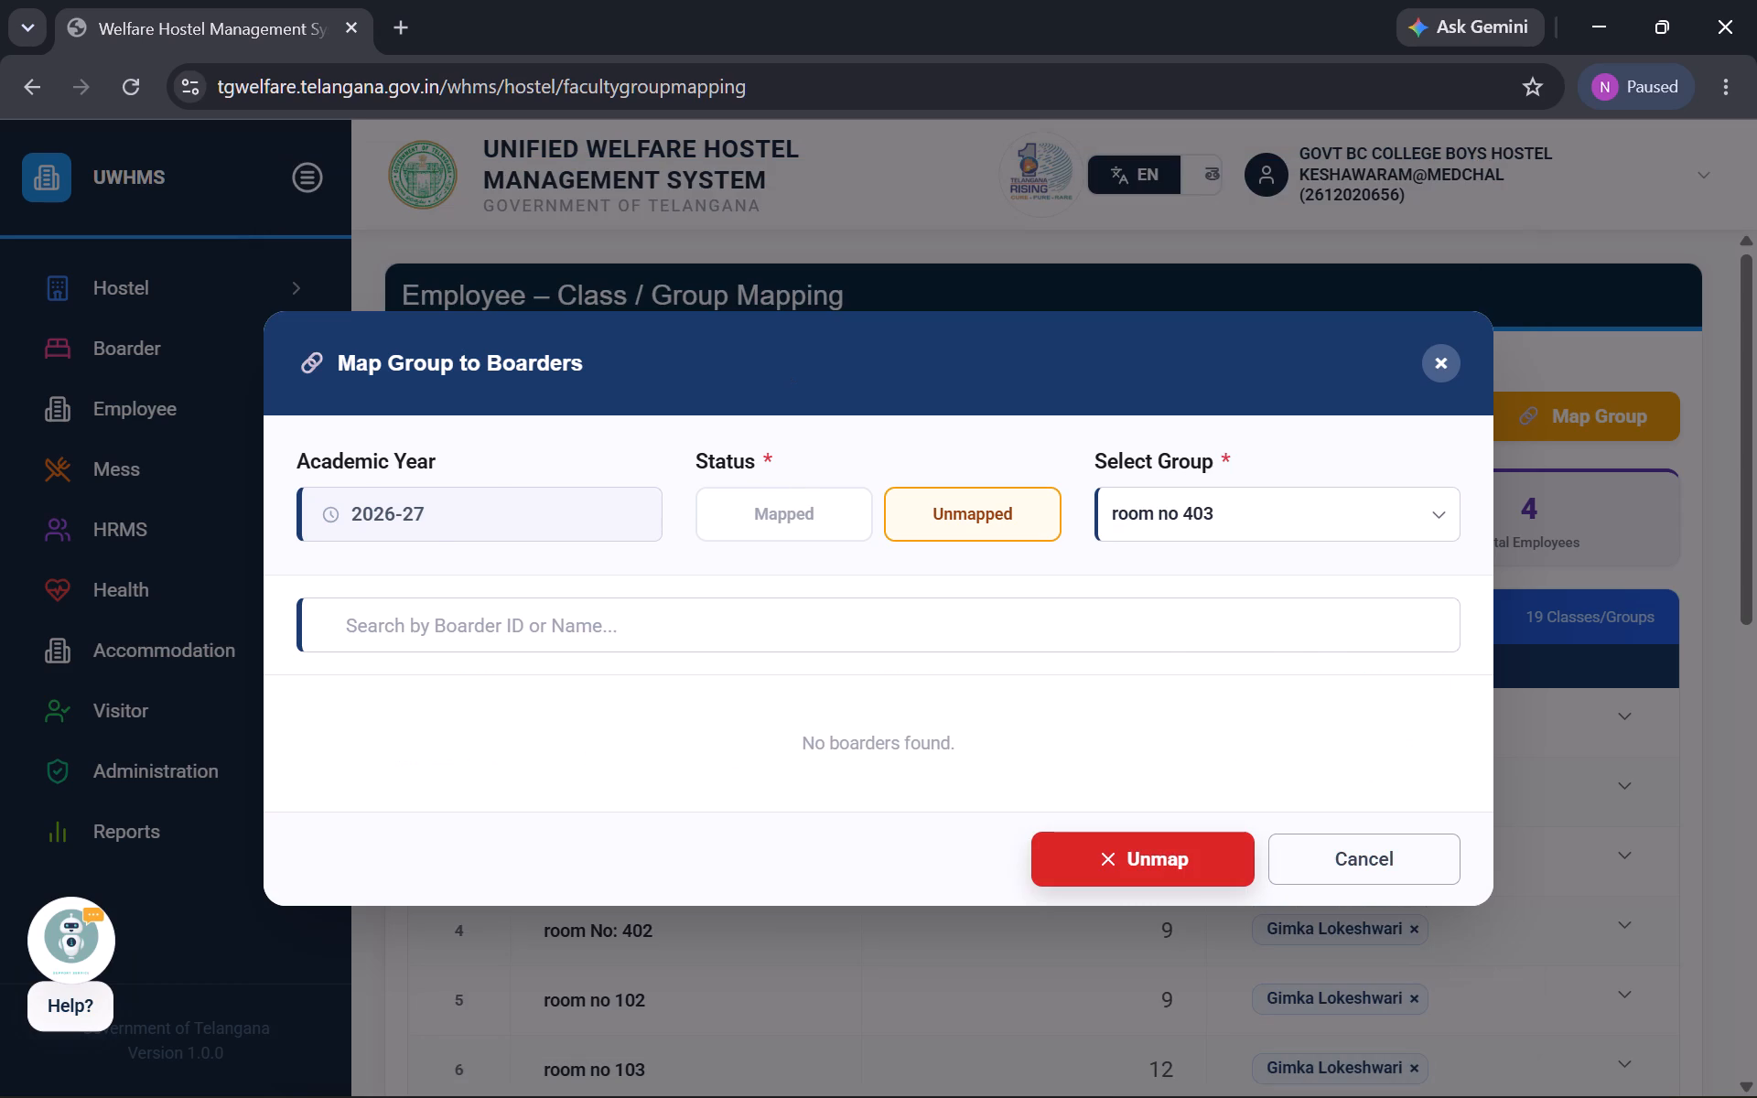
{"action": "left_click", "coordinate": [396, 617]}
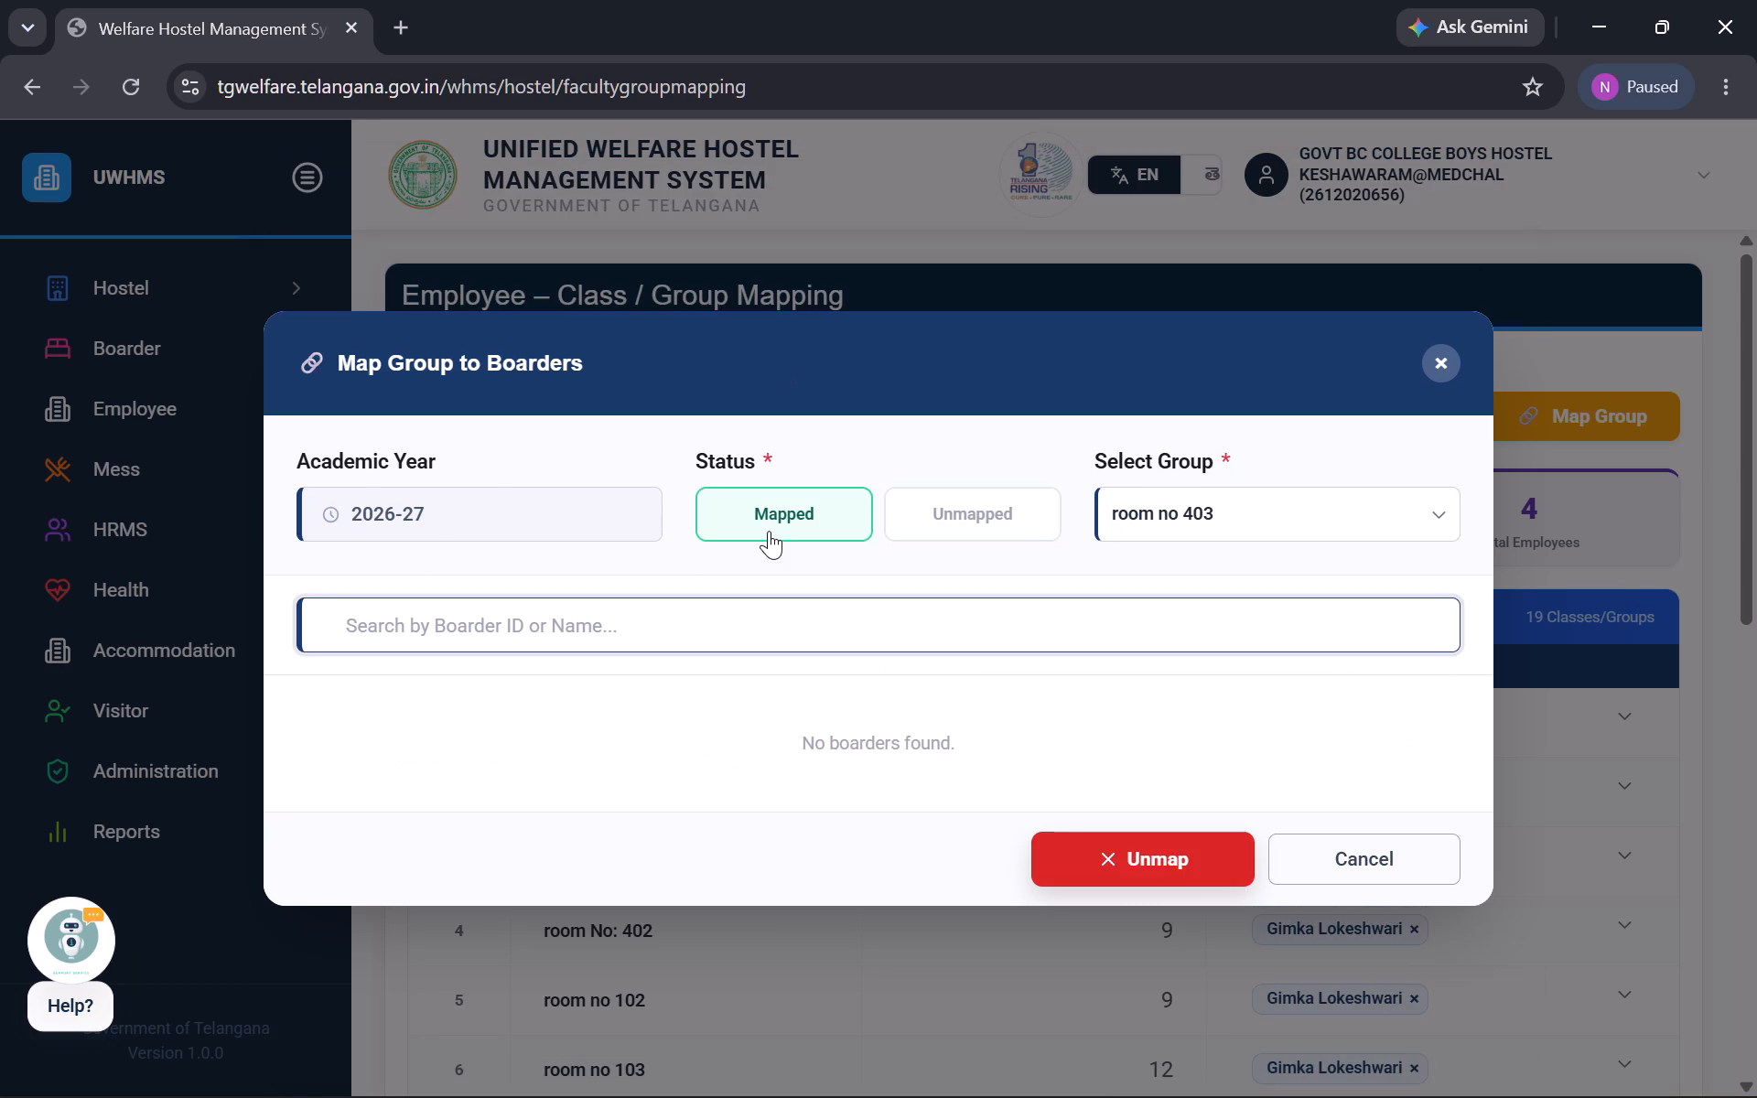
Set the status to Unmapped, search the boarders for "sr", and map the matching boarder to room no 403.
{"action": "left_click", "coordinate": [944, 507]}
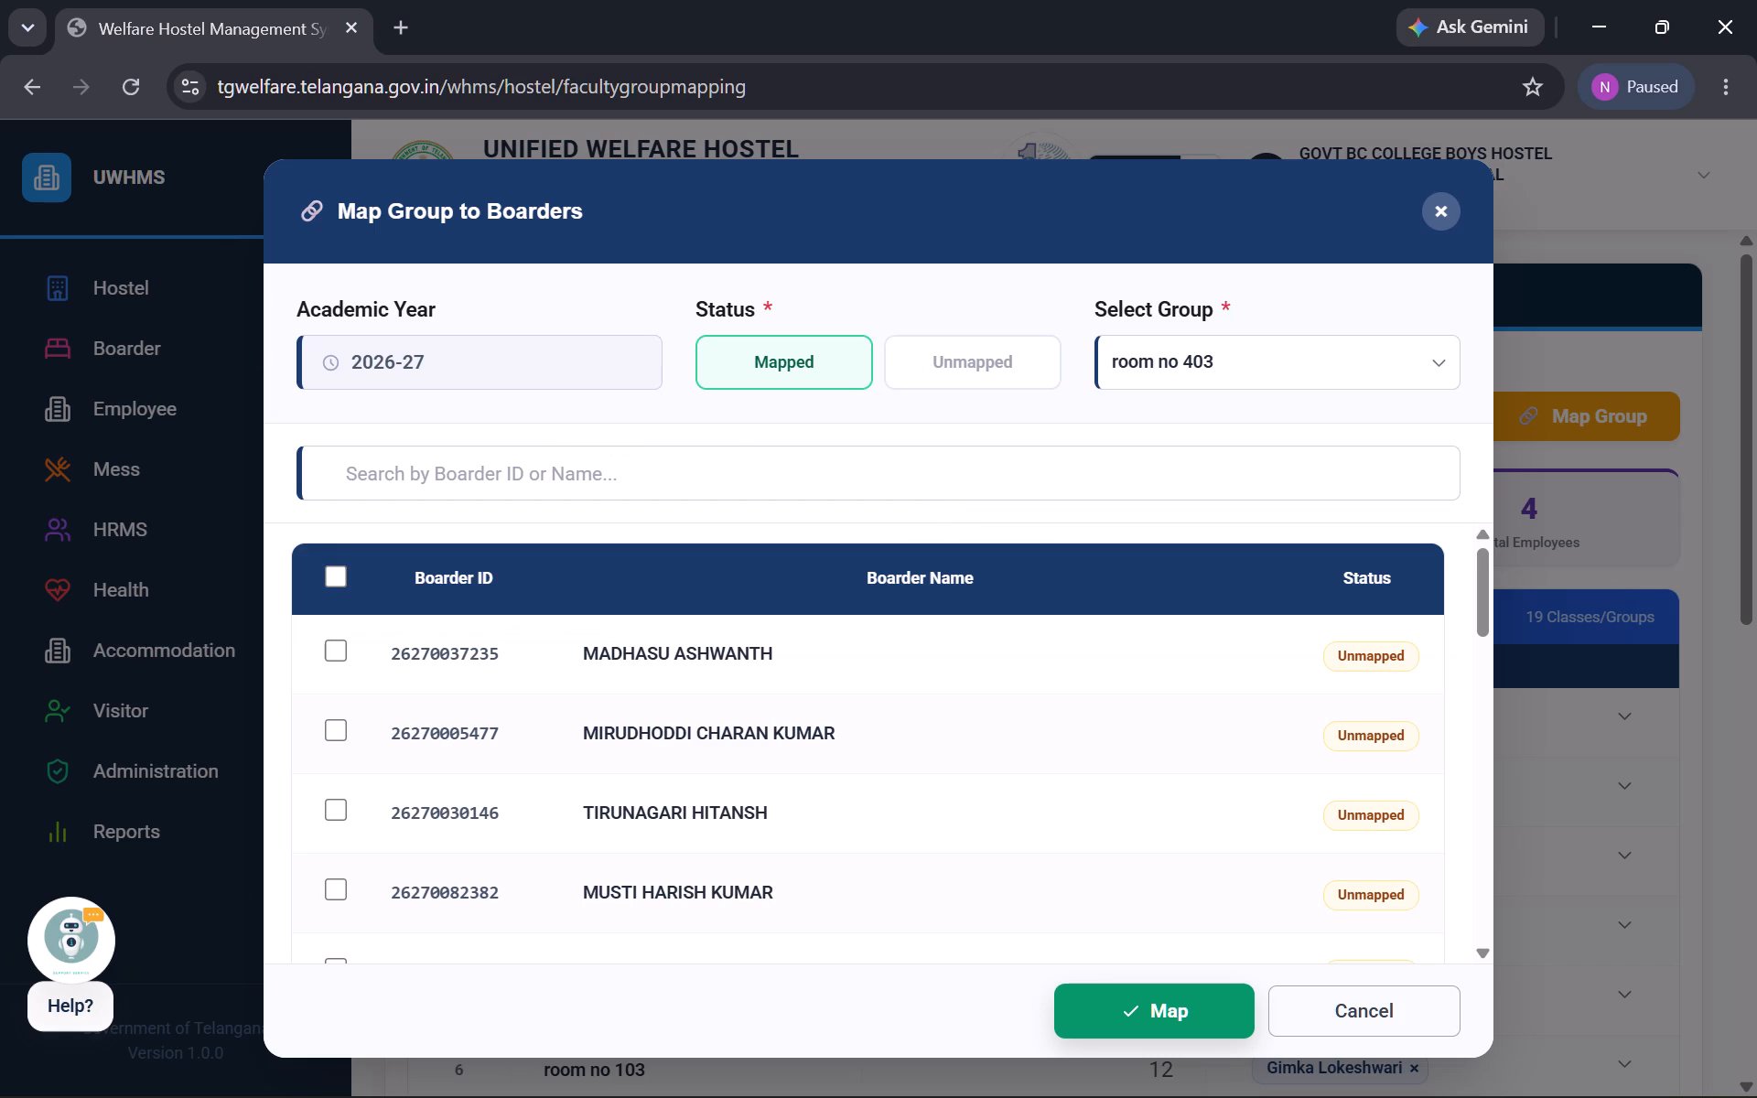
{"action": "left_click", "coordinate": [475, 479]}
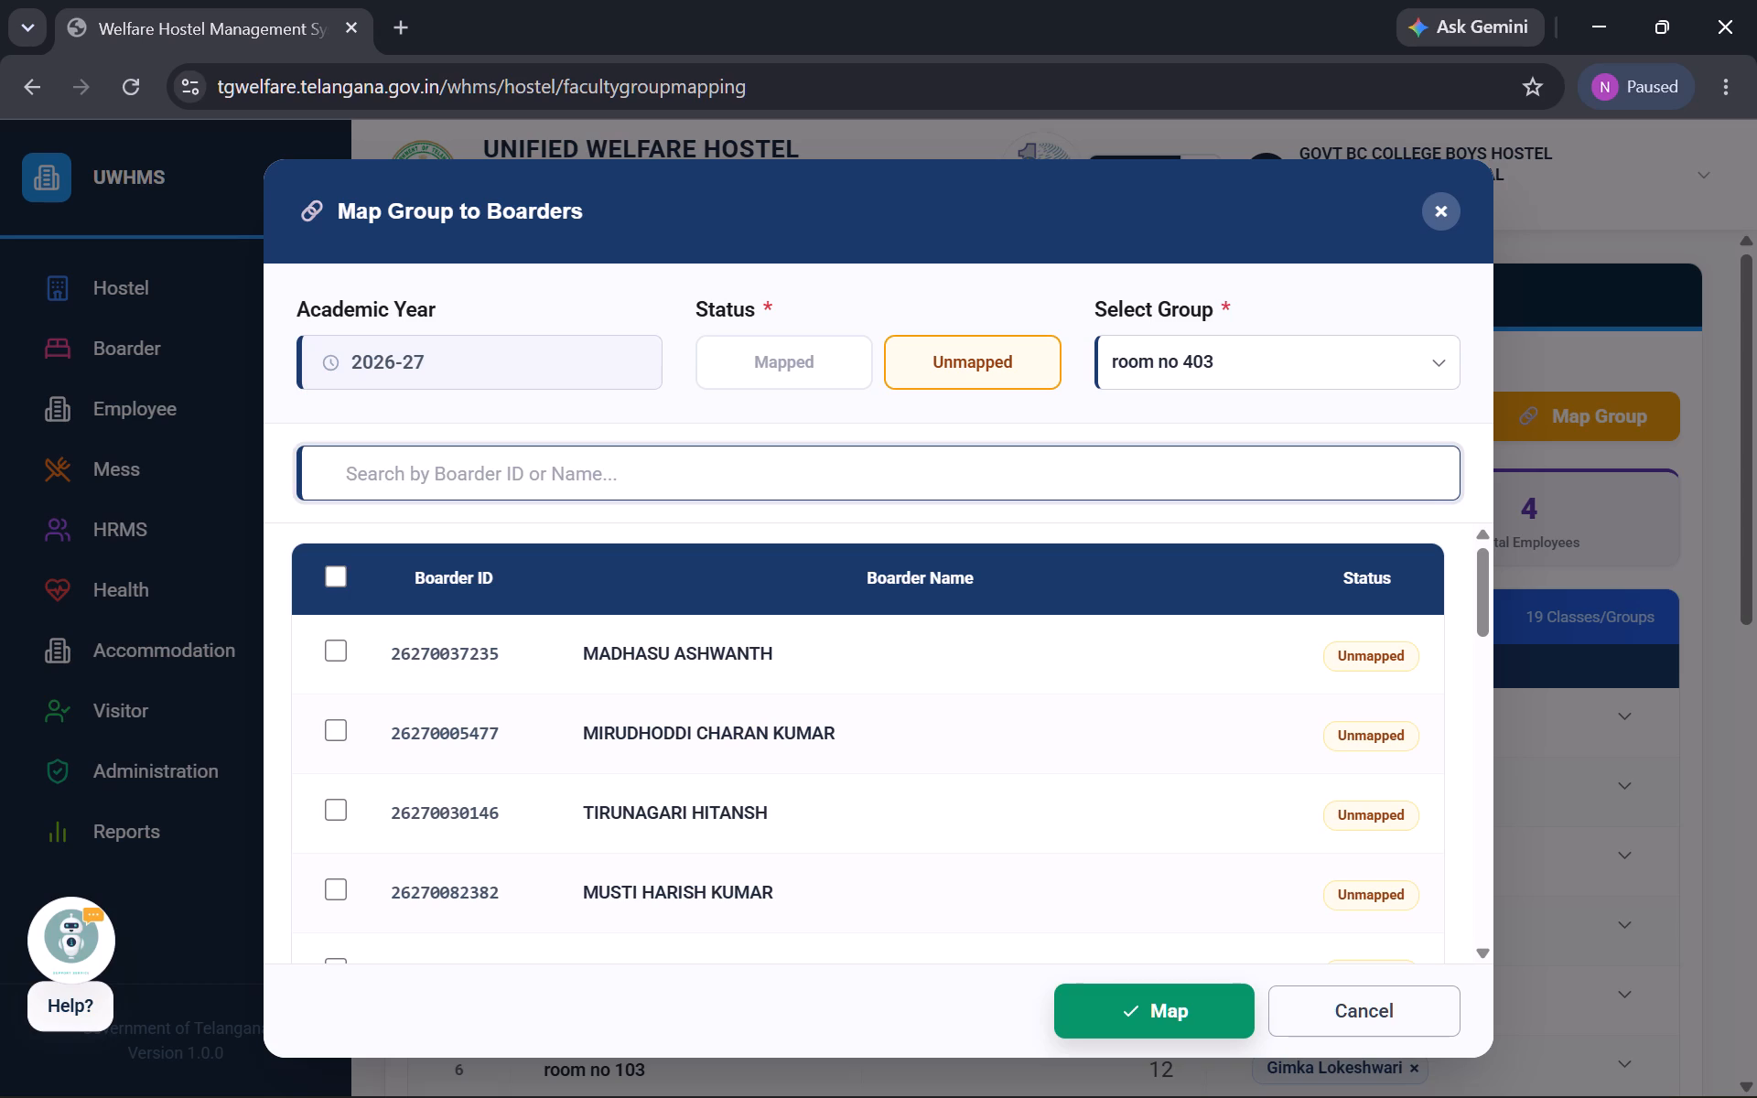
{"action": "type", "text": "sr"}
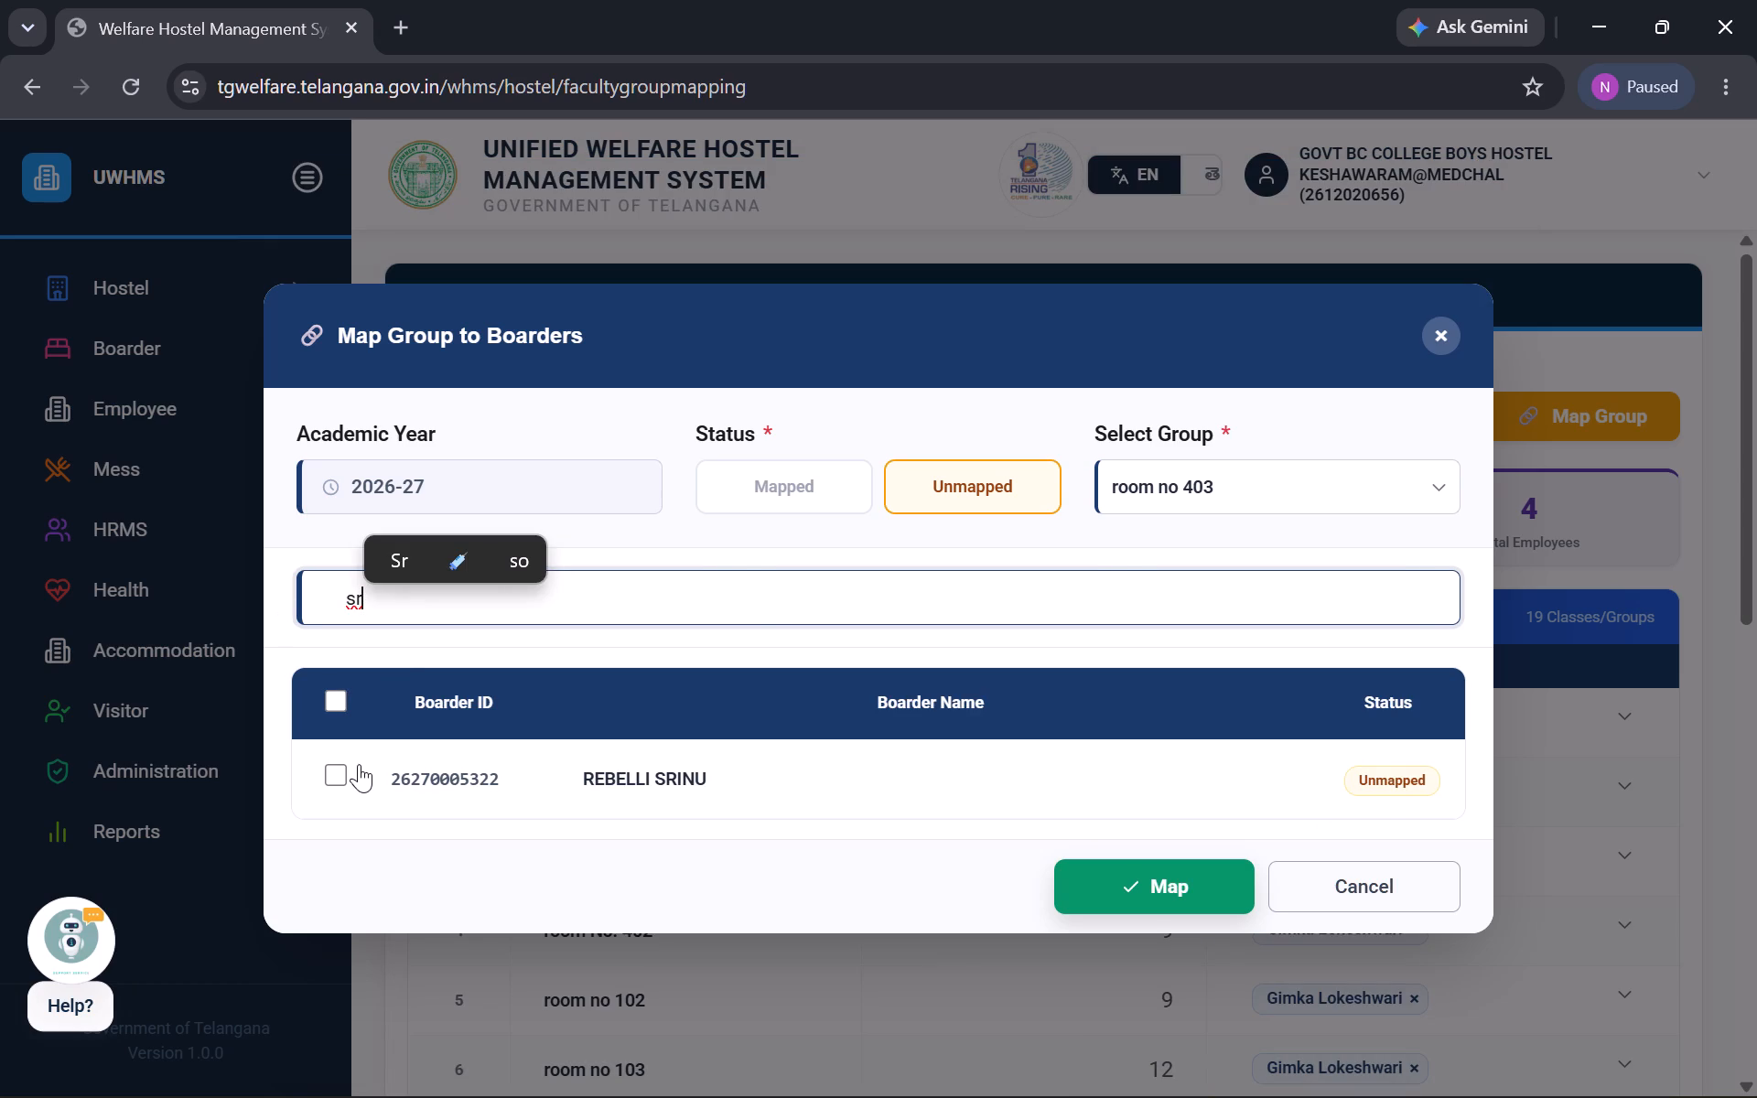
{"action": "left_click", "coordinate": [329, 692]}
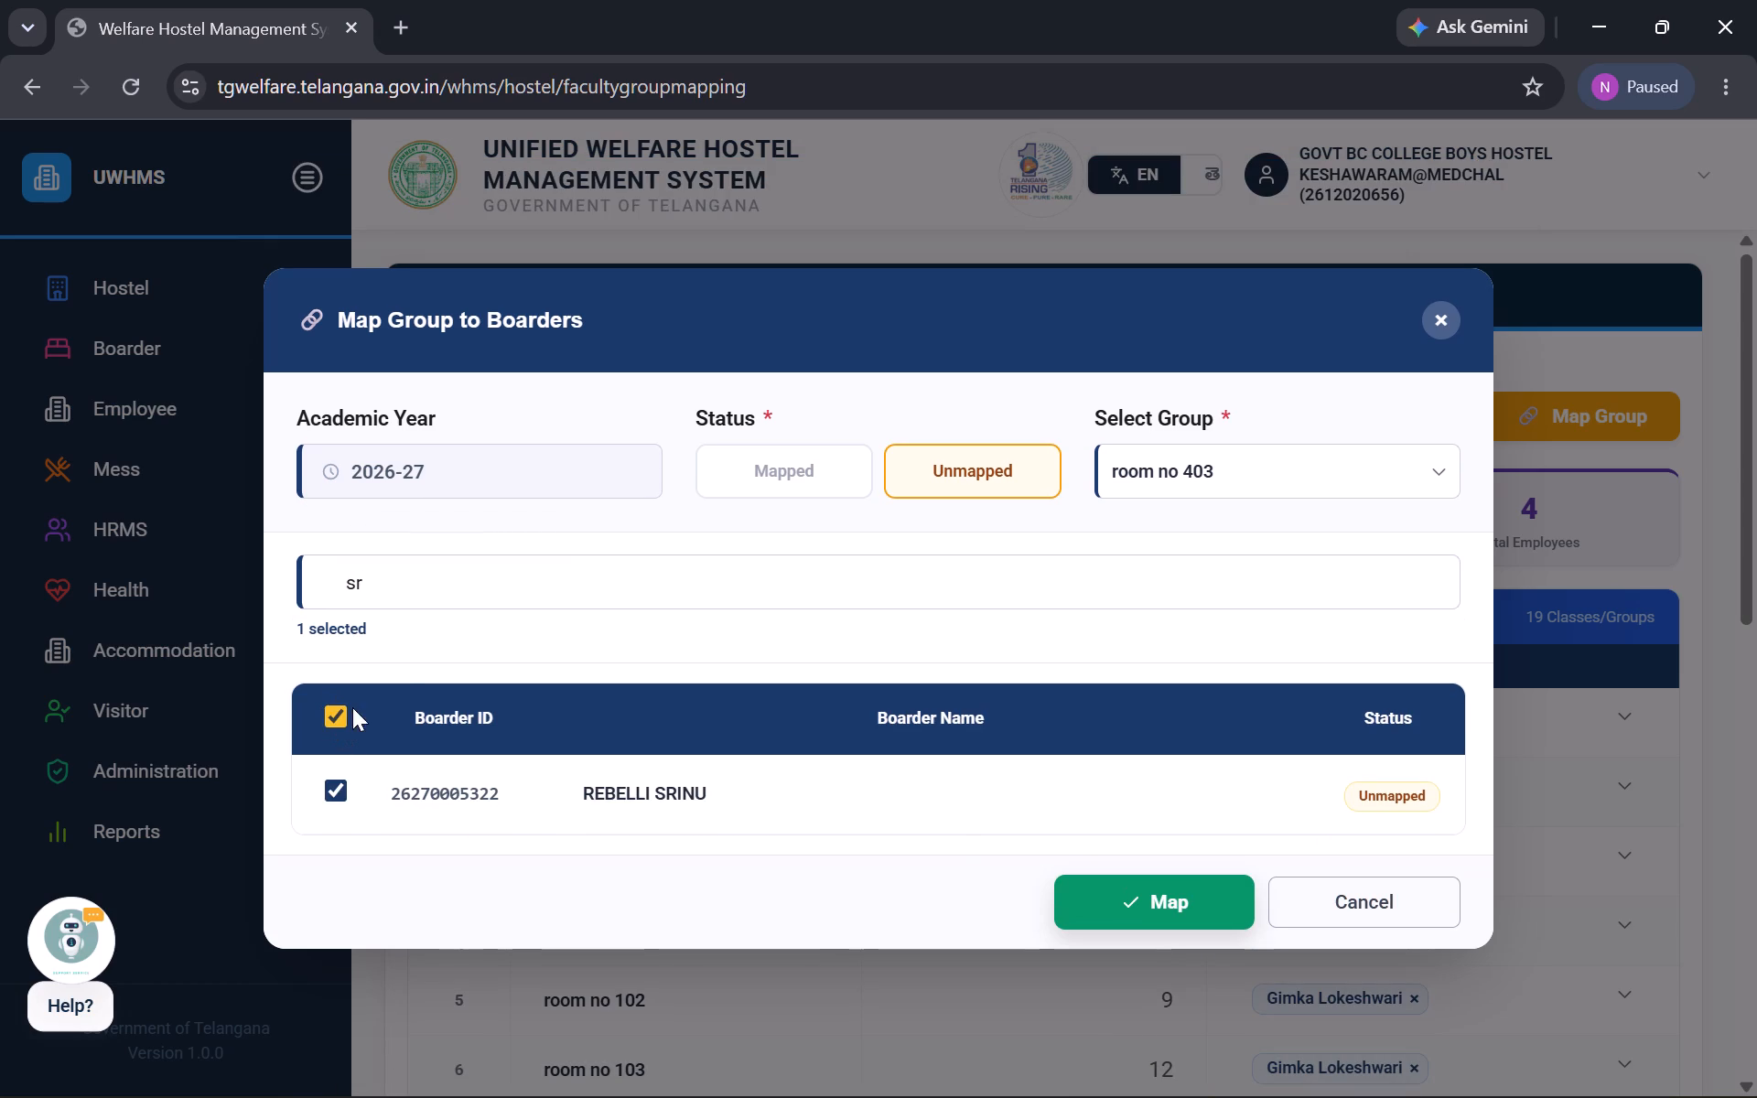
{"action": "left_click", "coordinate": [1116, 890]}
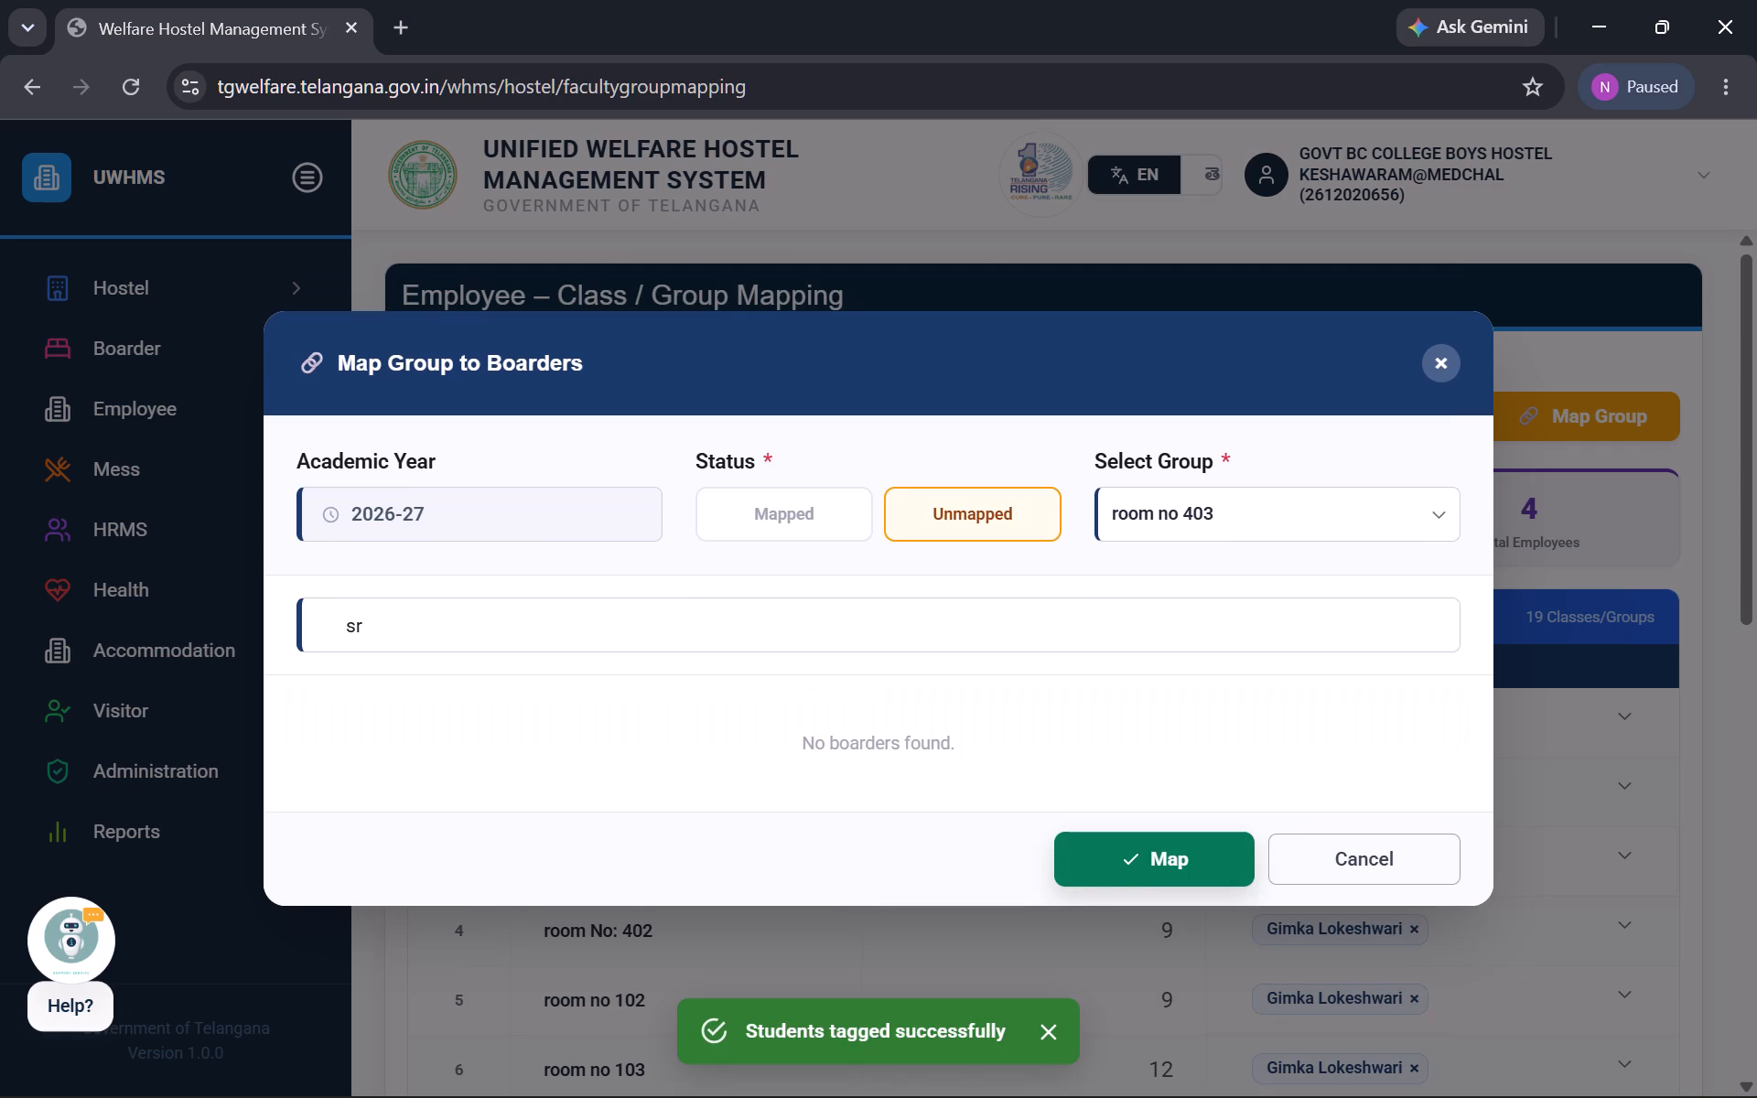
Search the unmapped boarders for "sai" and map the first matching boarder to room no 403.
{"action": "left_click", "coordinate": [383, 610]}
{"action": "key", "text": "BackSpace"}
{"action": "key", "text": "BackSpace"}
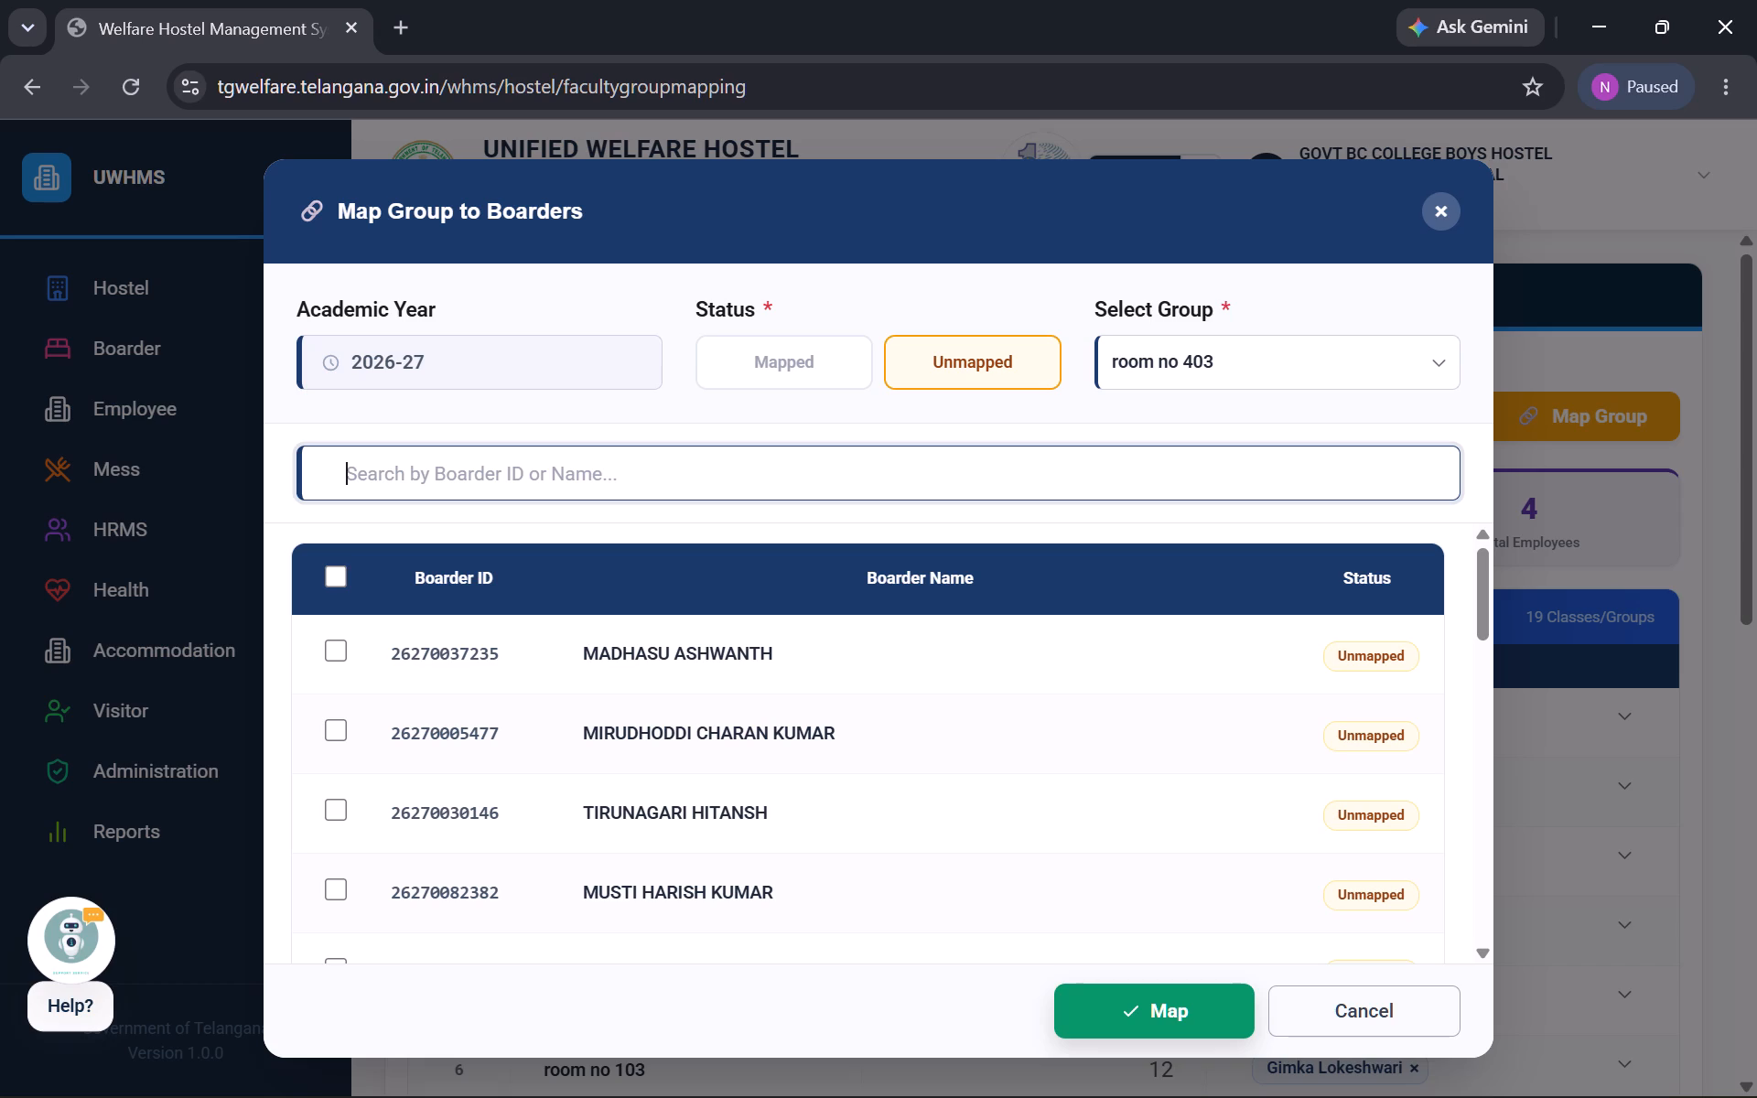
{"action": "left_click", "coordinate": [414, 464]}
{"action": "type", "text": "sai"}
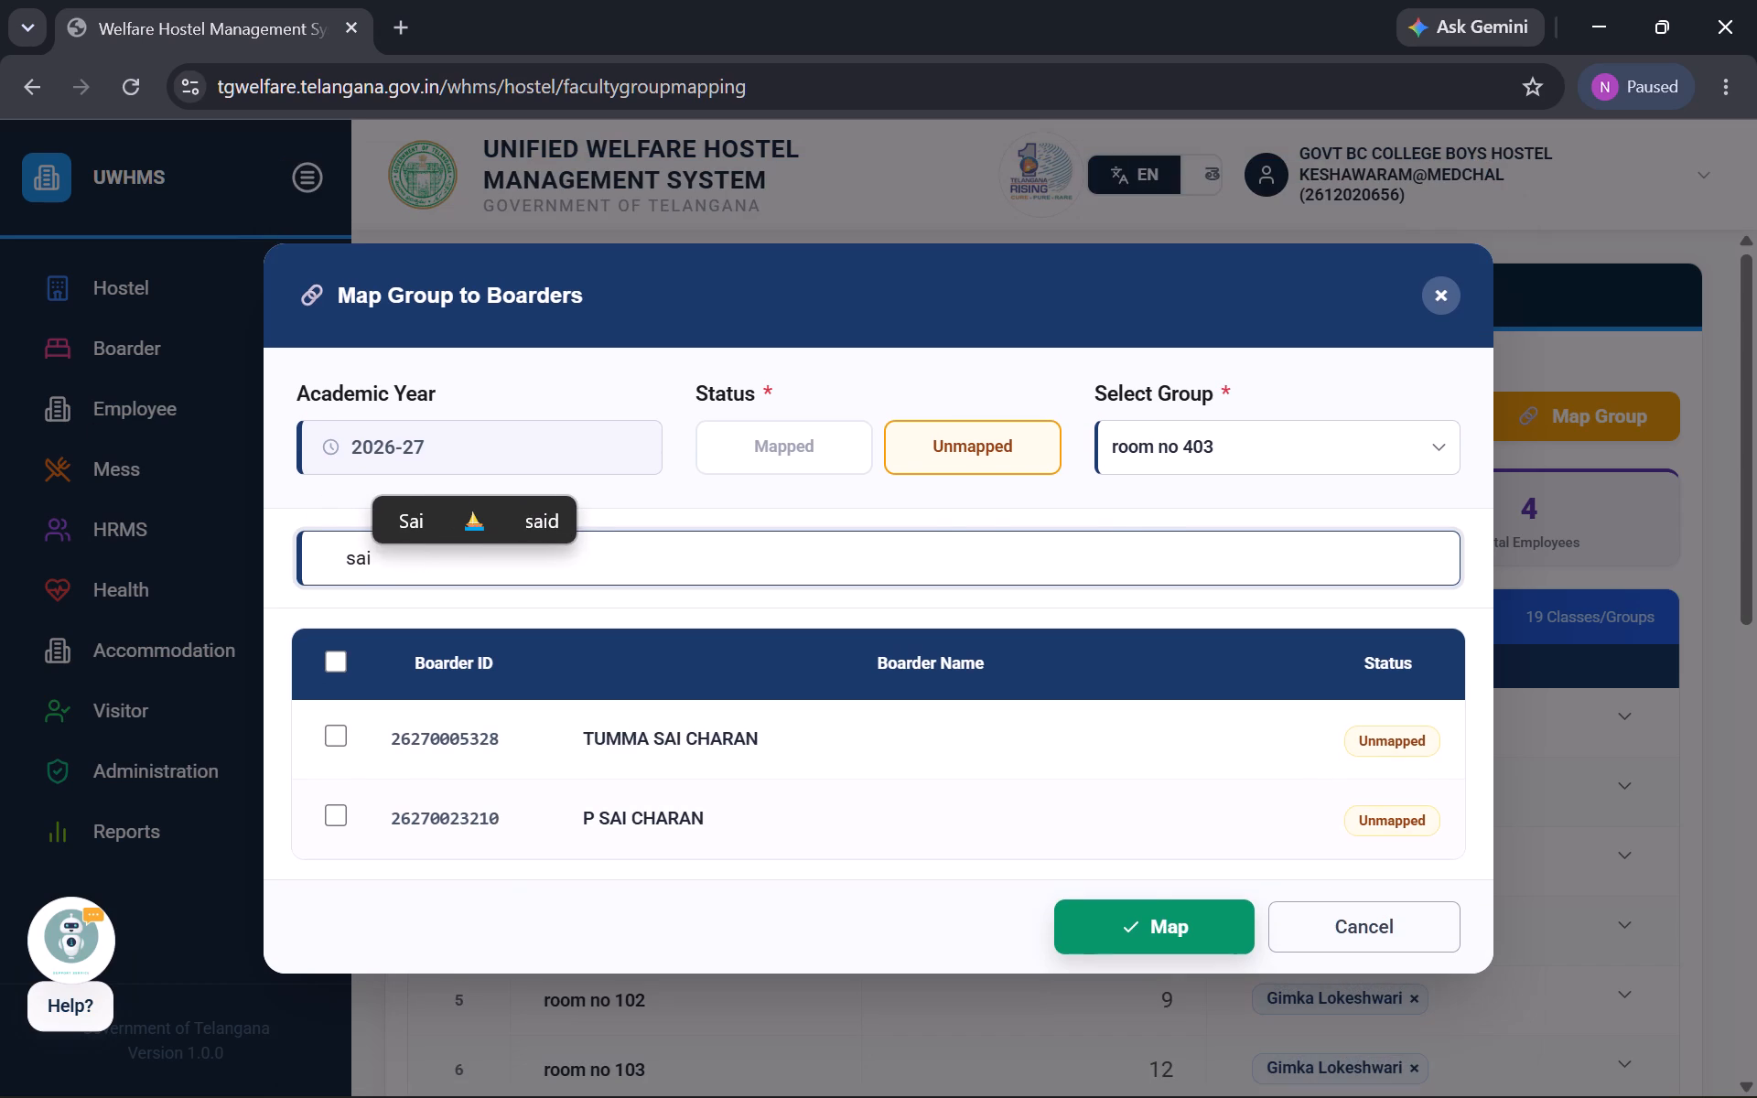
{"action": "left_click", "coordinate": [347, 743]}
{"action": "left_click", "coordinate": [343, 737]}
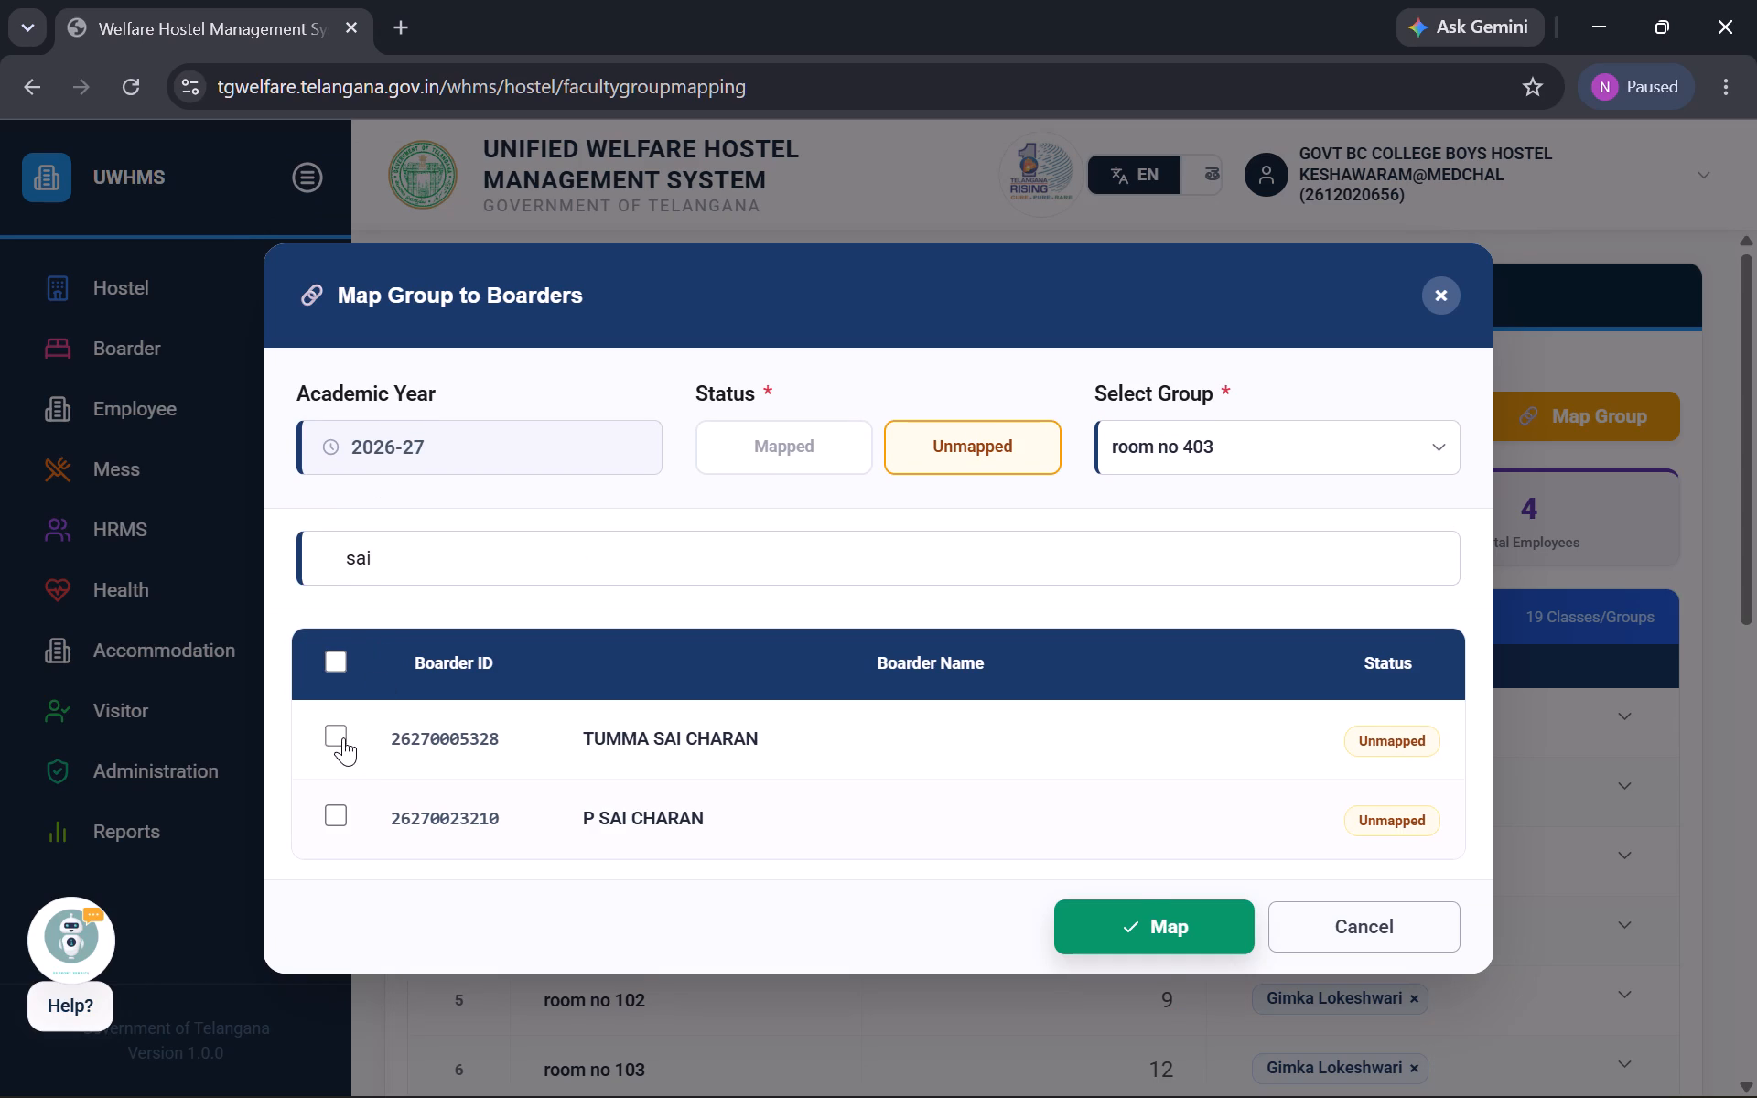
{"action": "left_click", "coordinate": [1169, 943]}
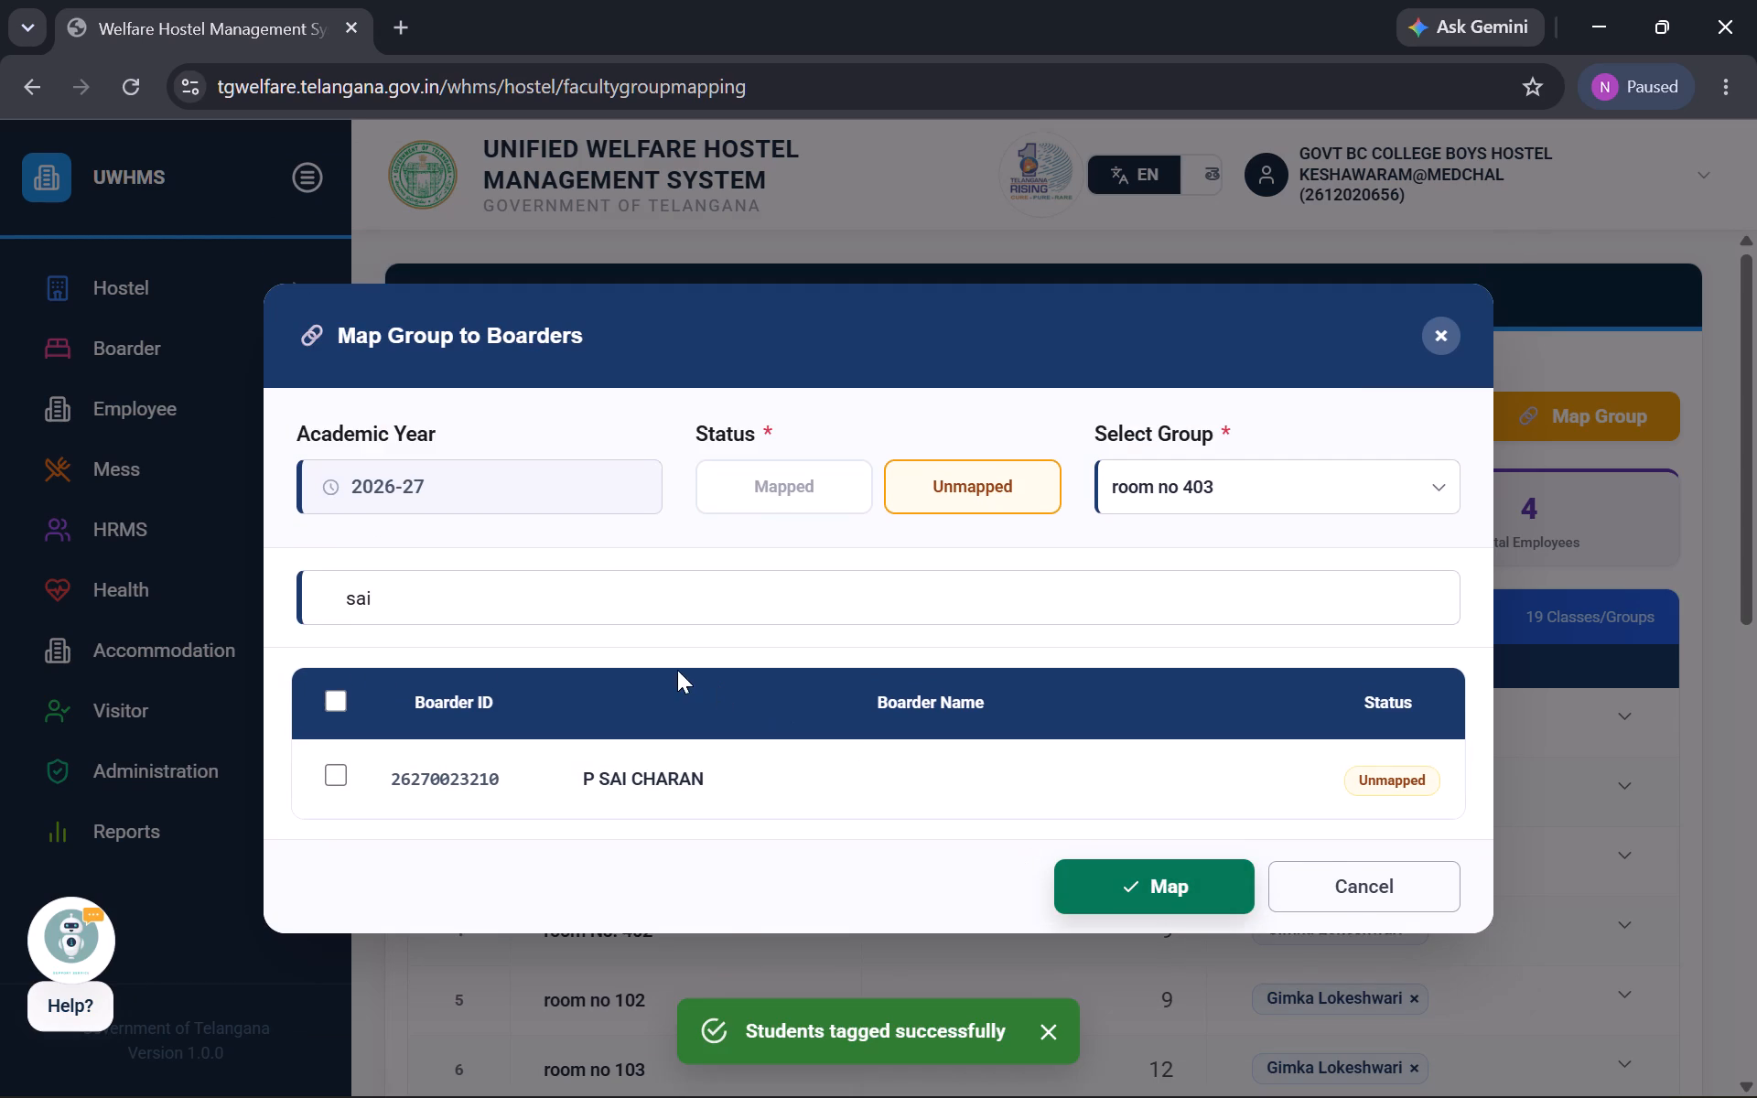
Search the unmapped boarders for "abhi" and map the matching boarder to room no 403.
{"action": "double_click", "coordinate": [421, 607]}
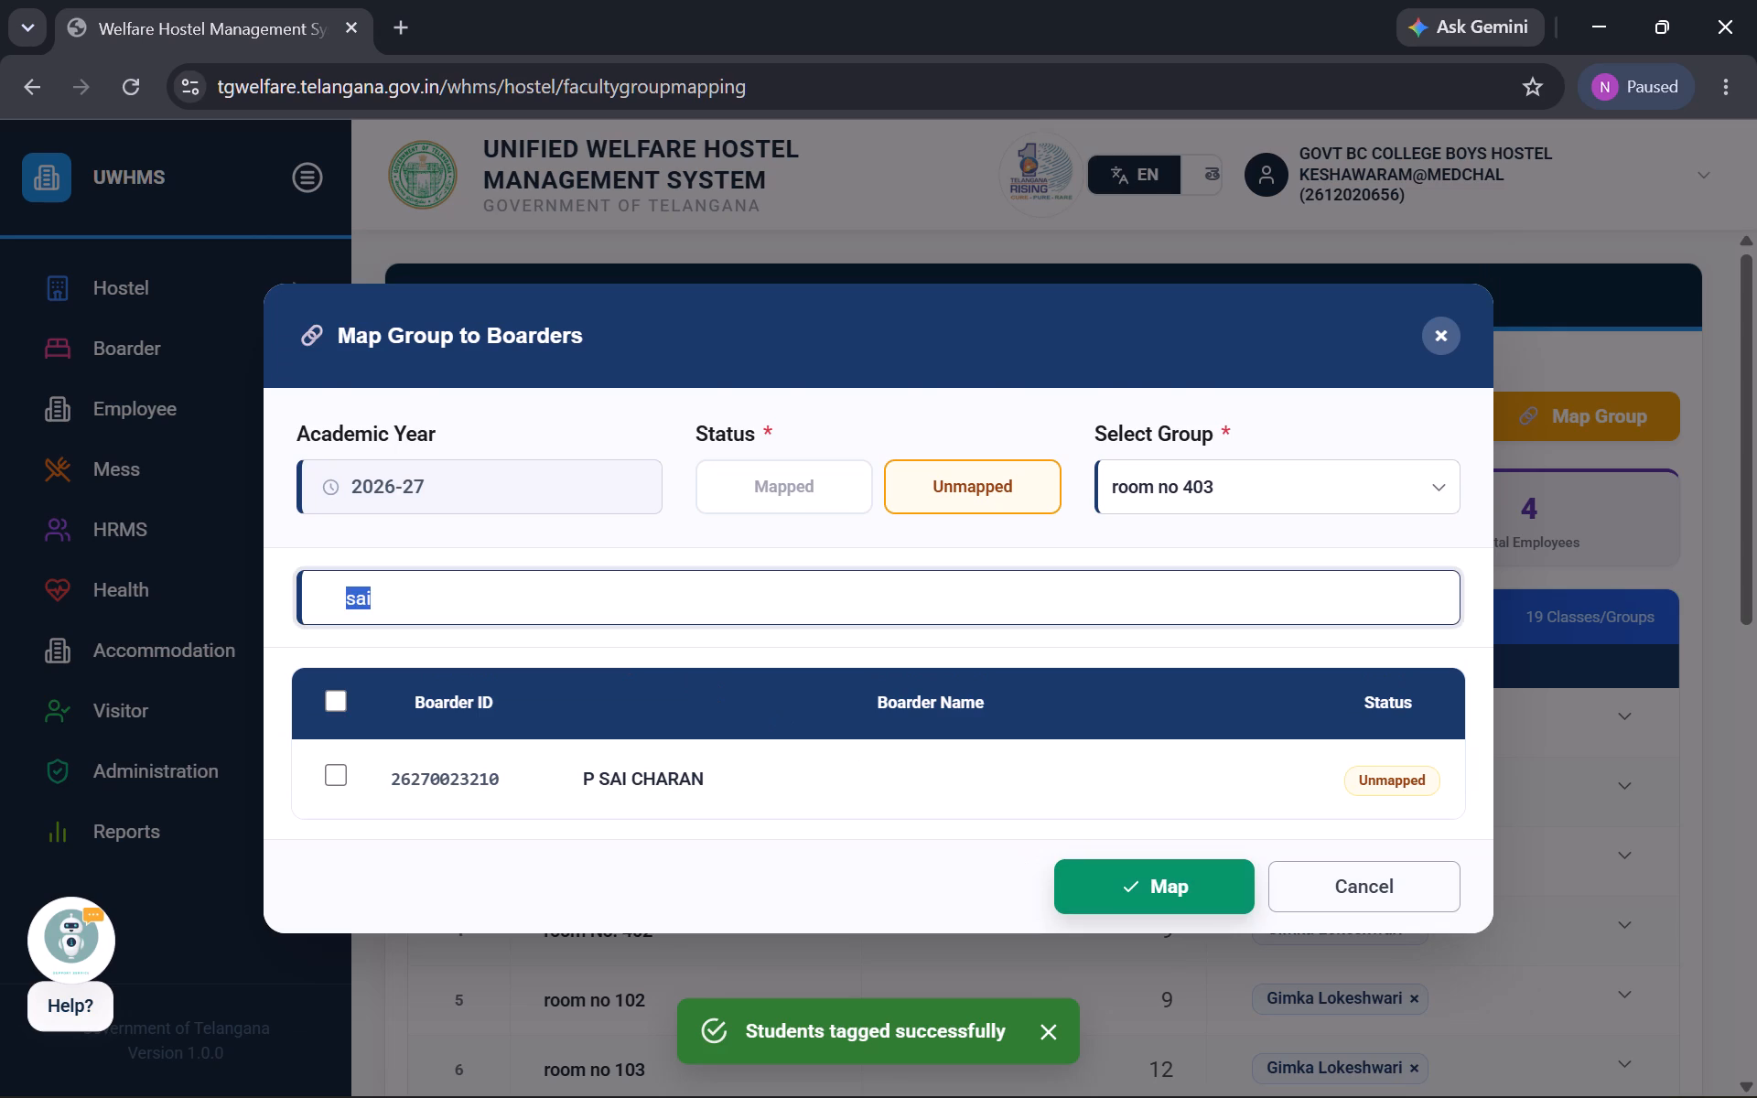
{"action": "key", "text": "BackSpace"}
{"action": "type", "text": "abhi"}
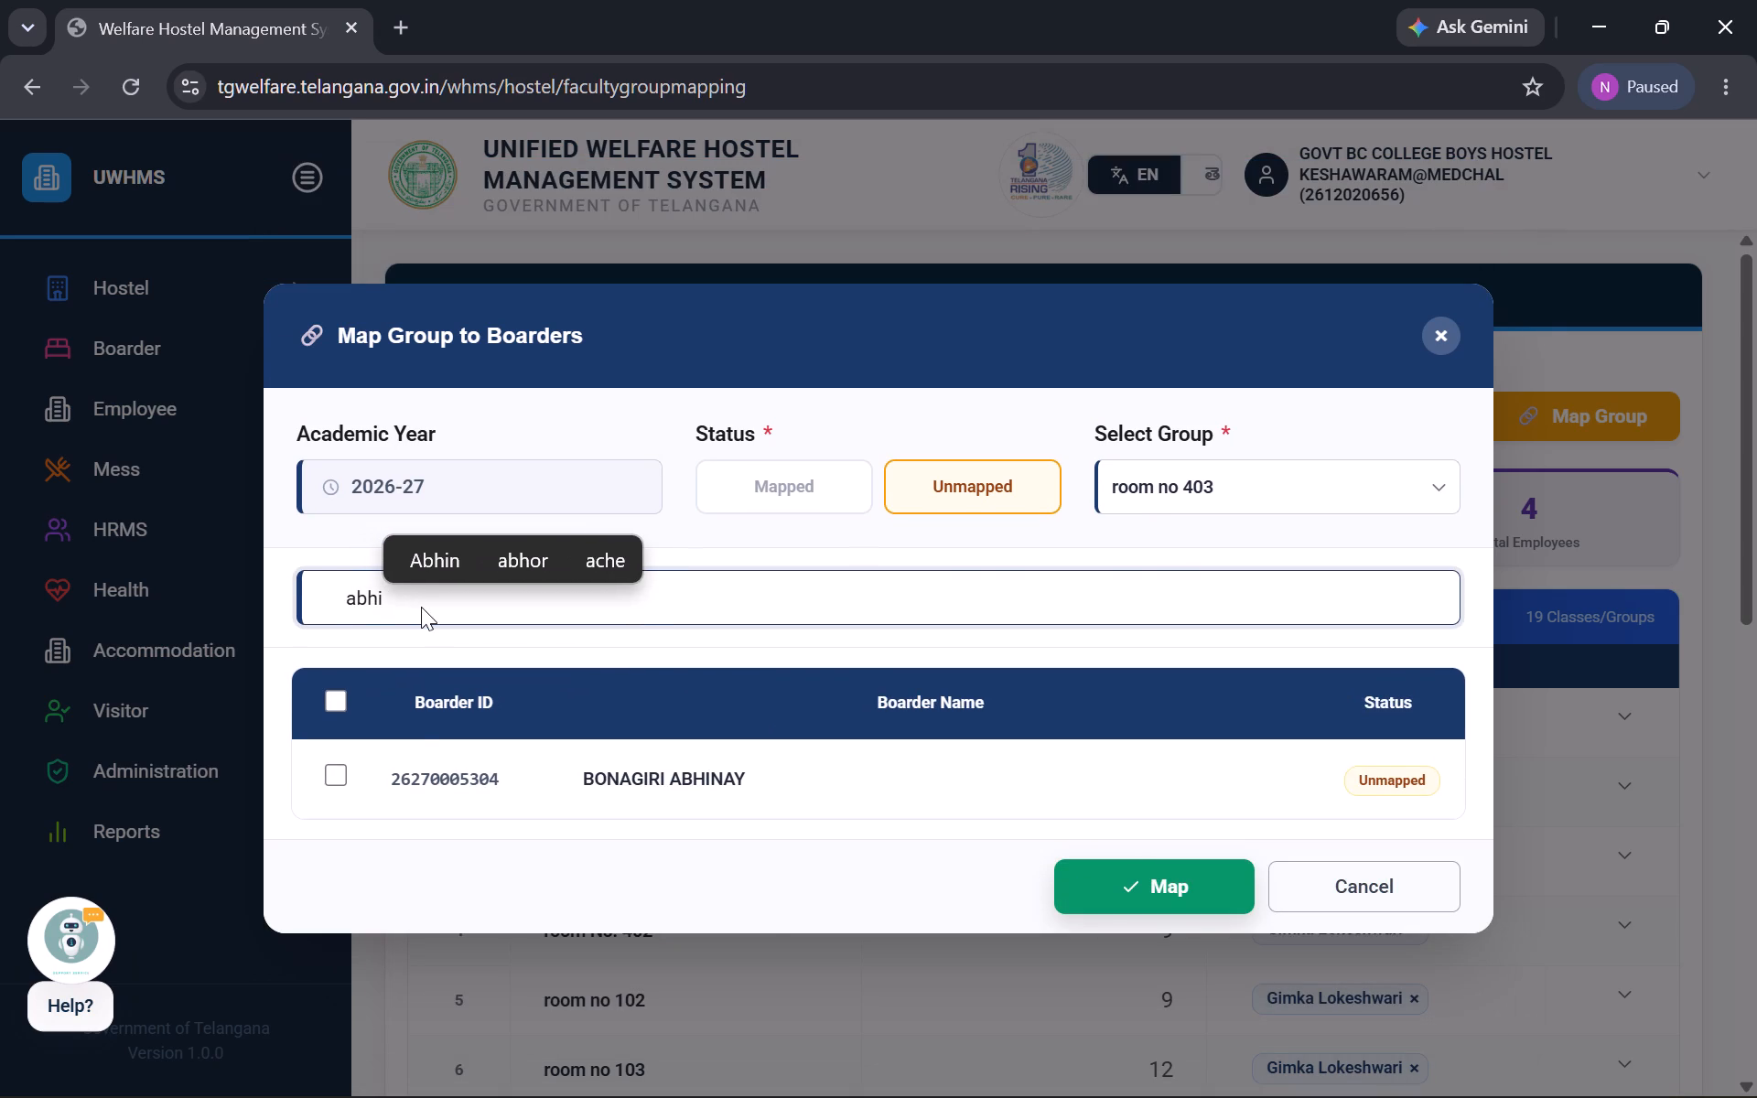
{"action": "left_click", "coordinate": [343, 775]}
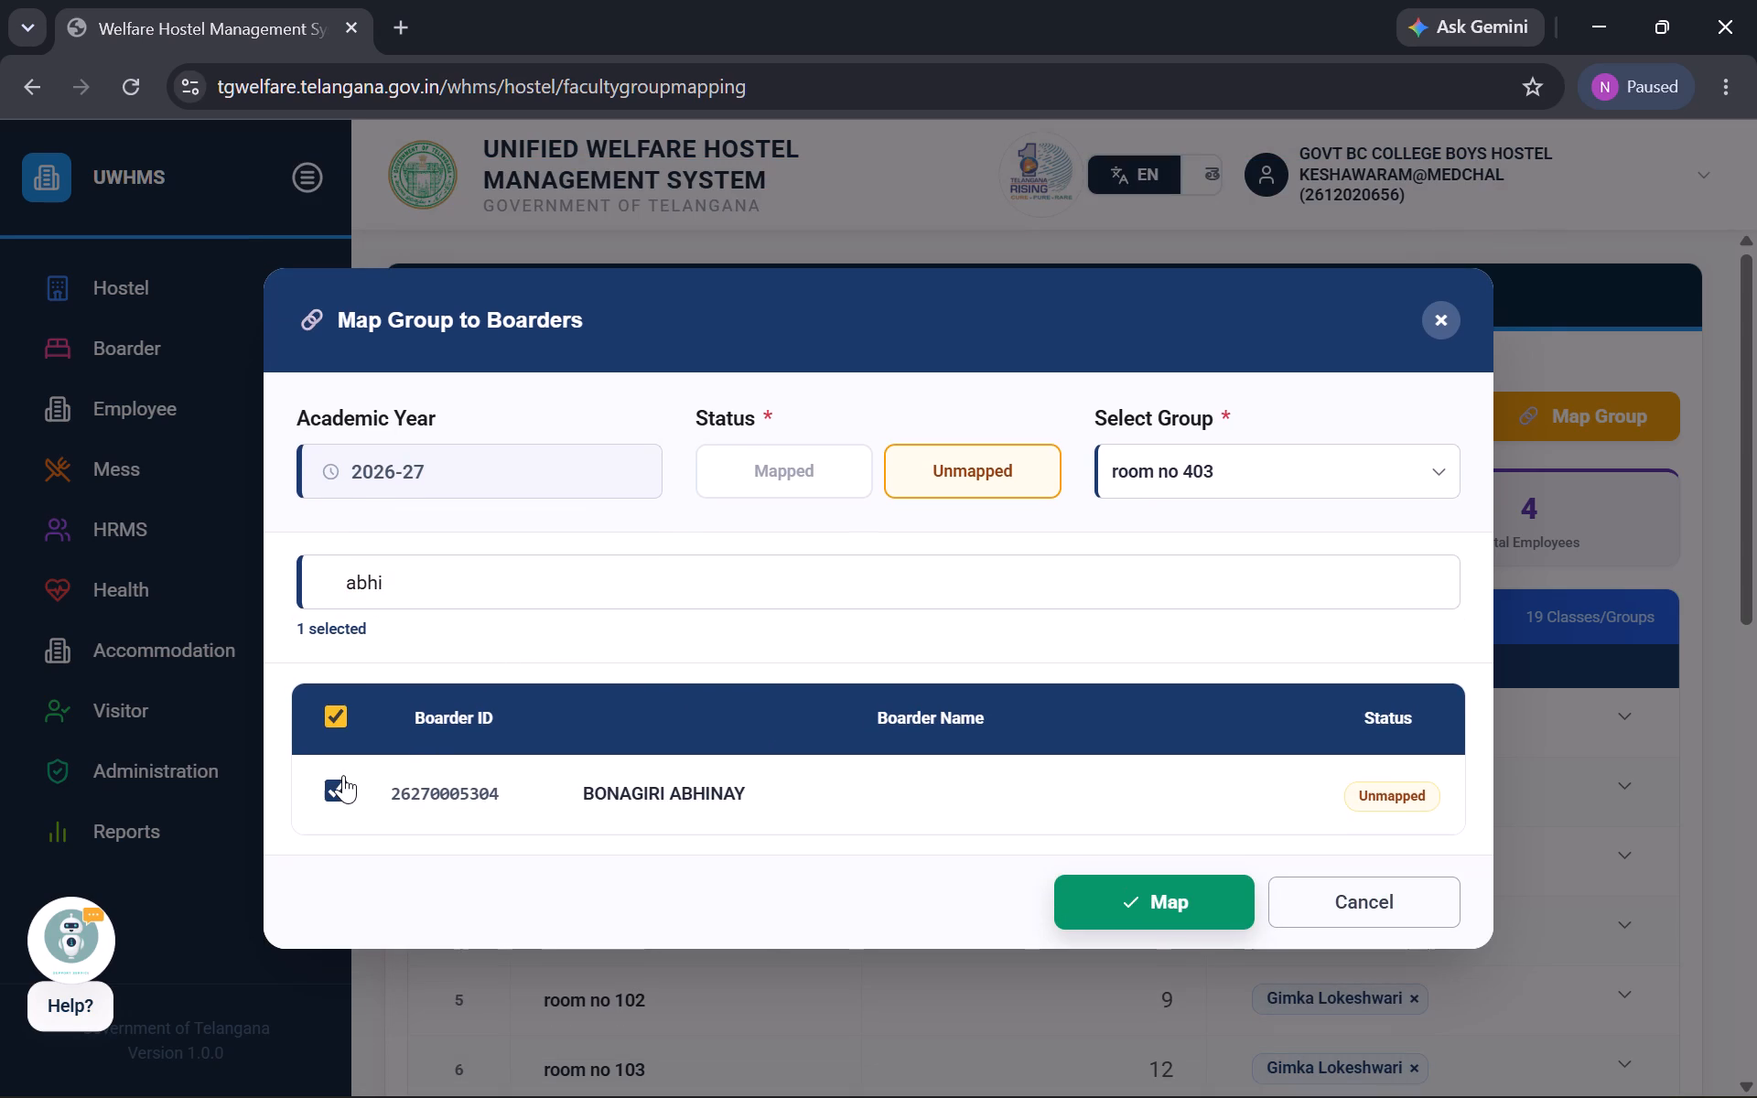
{"action": "left_click", "coordinate": [1158, 887]}
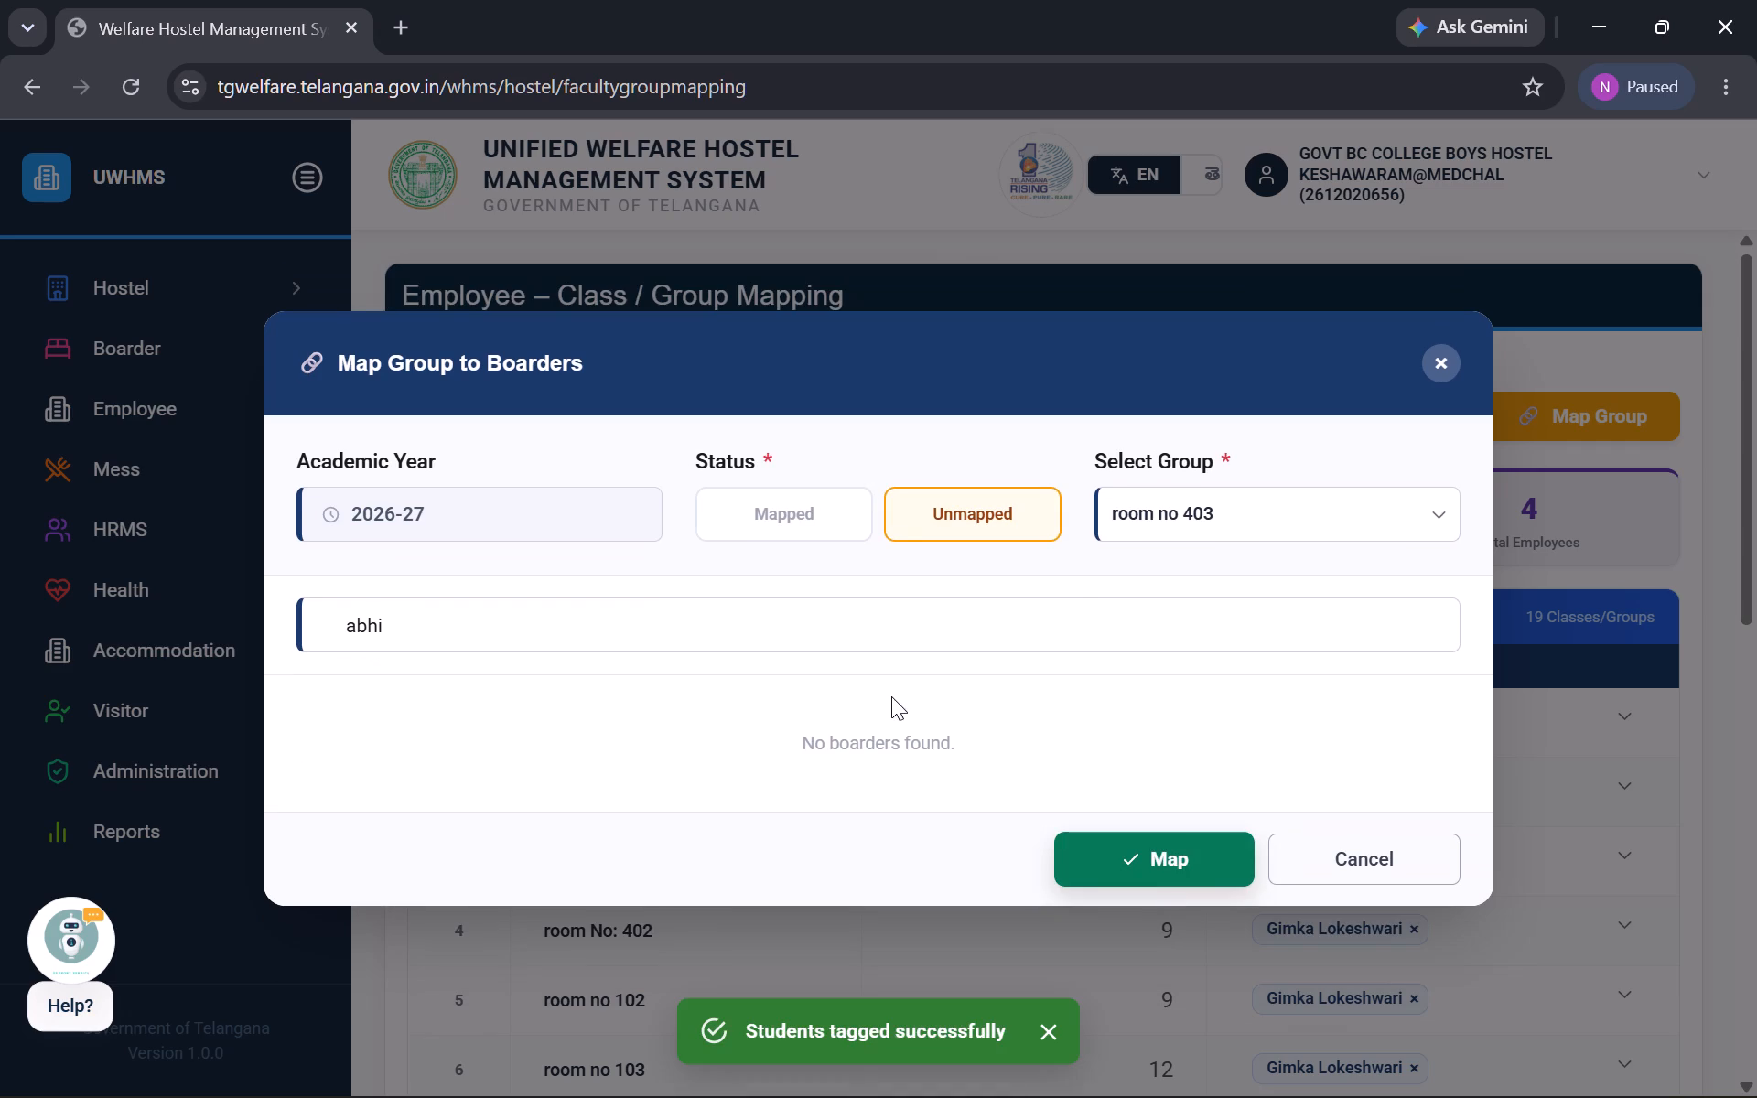
Search the unmapped boarders for "ra" and map the third matching boarder to room no 403.
{"action": "left_click", "coordinate": [436, 624]}
{"action": "key", "text": "BackSpace"}
{"action": "key", "text": "BackSpace"}
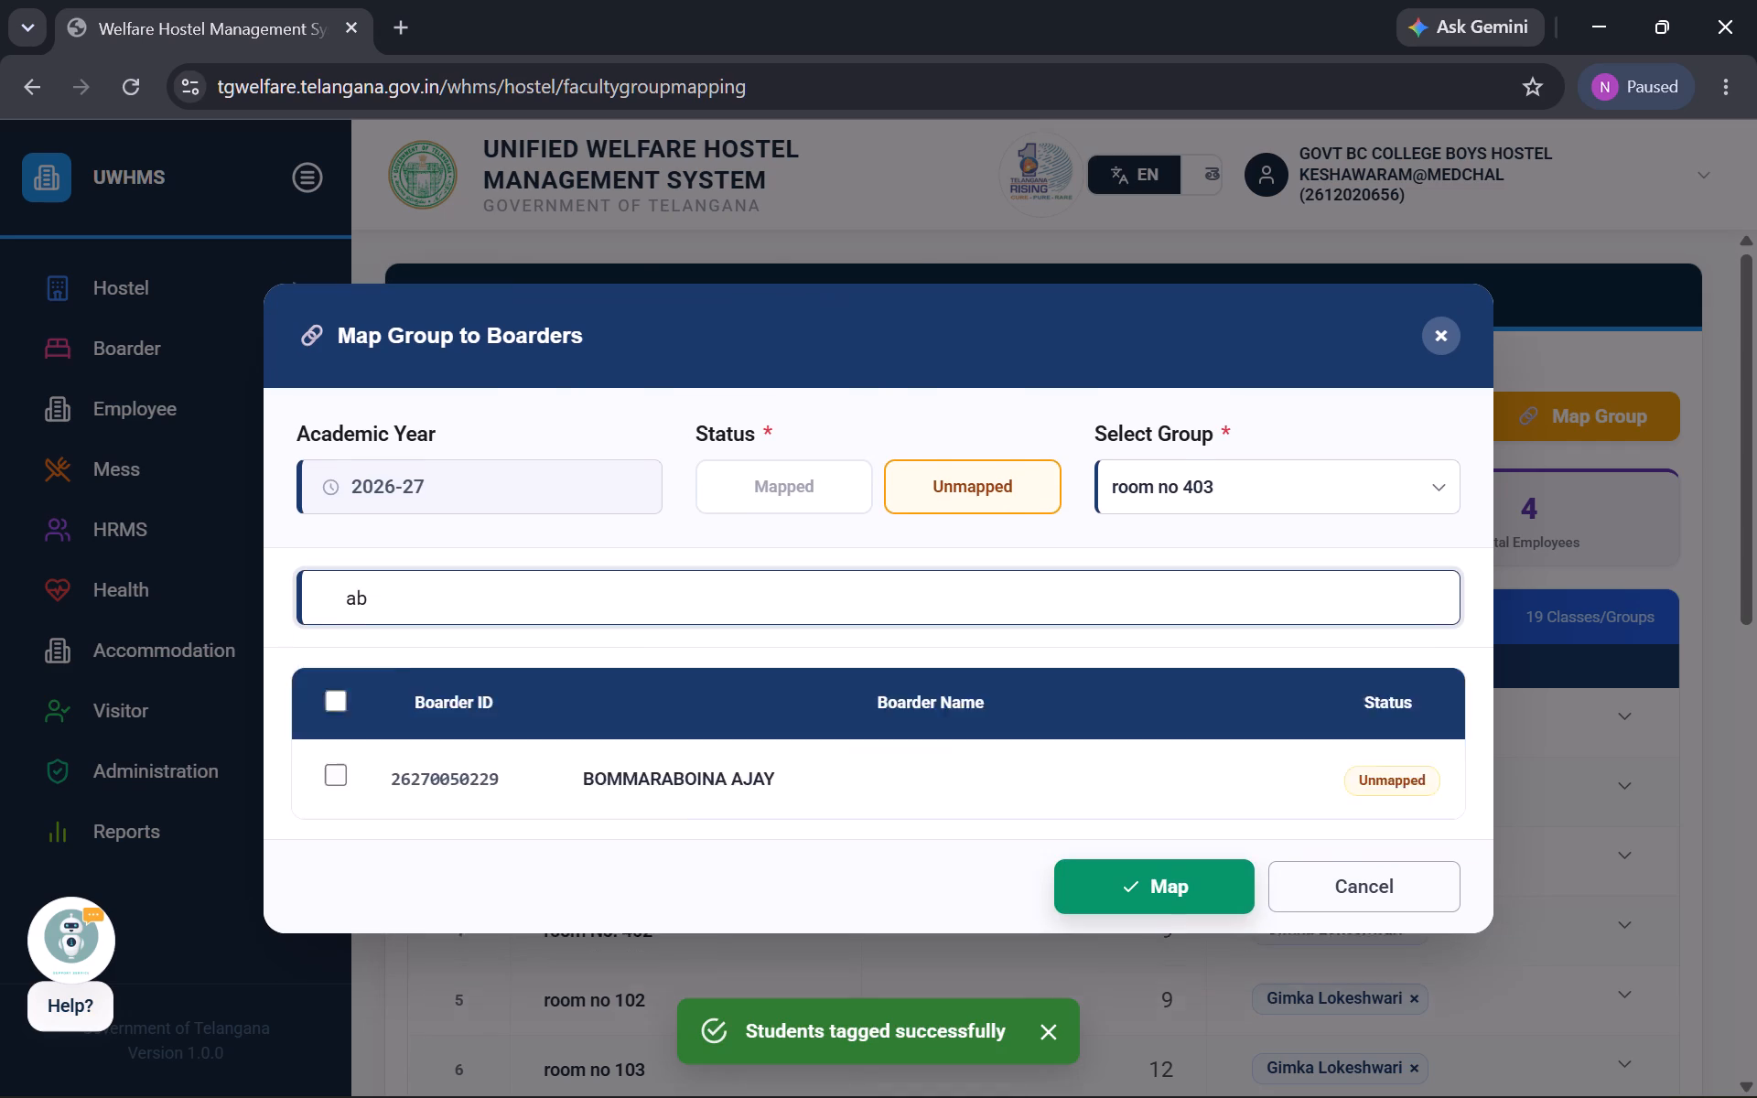
{"action": "key", "text": "BackSpace"}
{"action": "key", "text": "BackSpace"}
{"action": "key", "text": "r"}
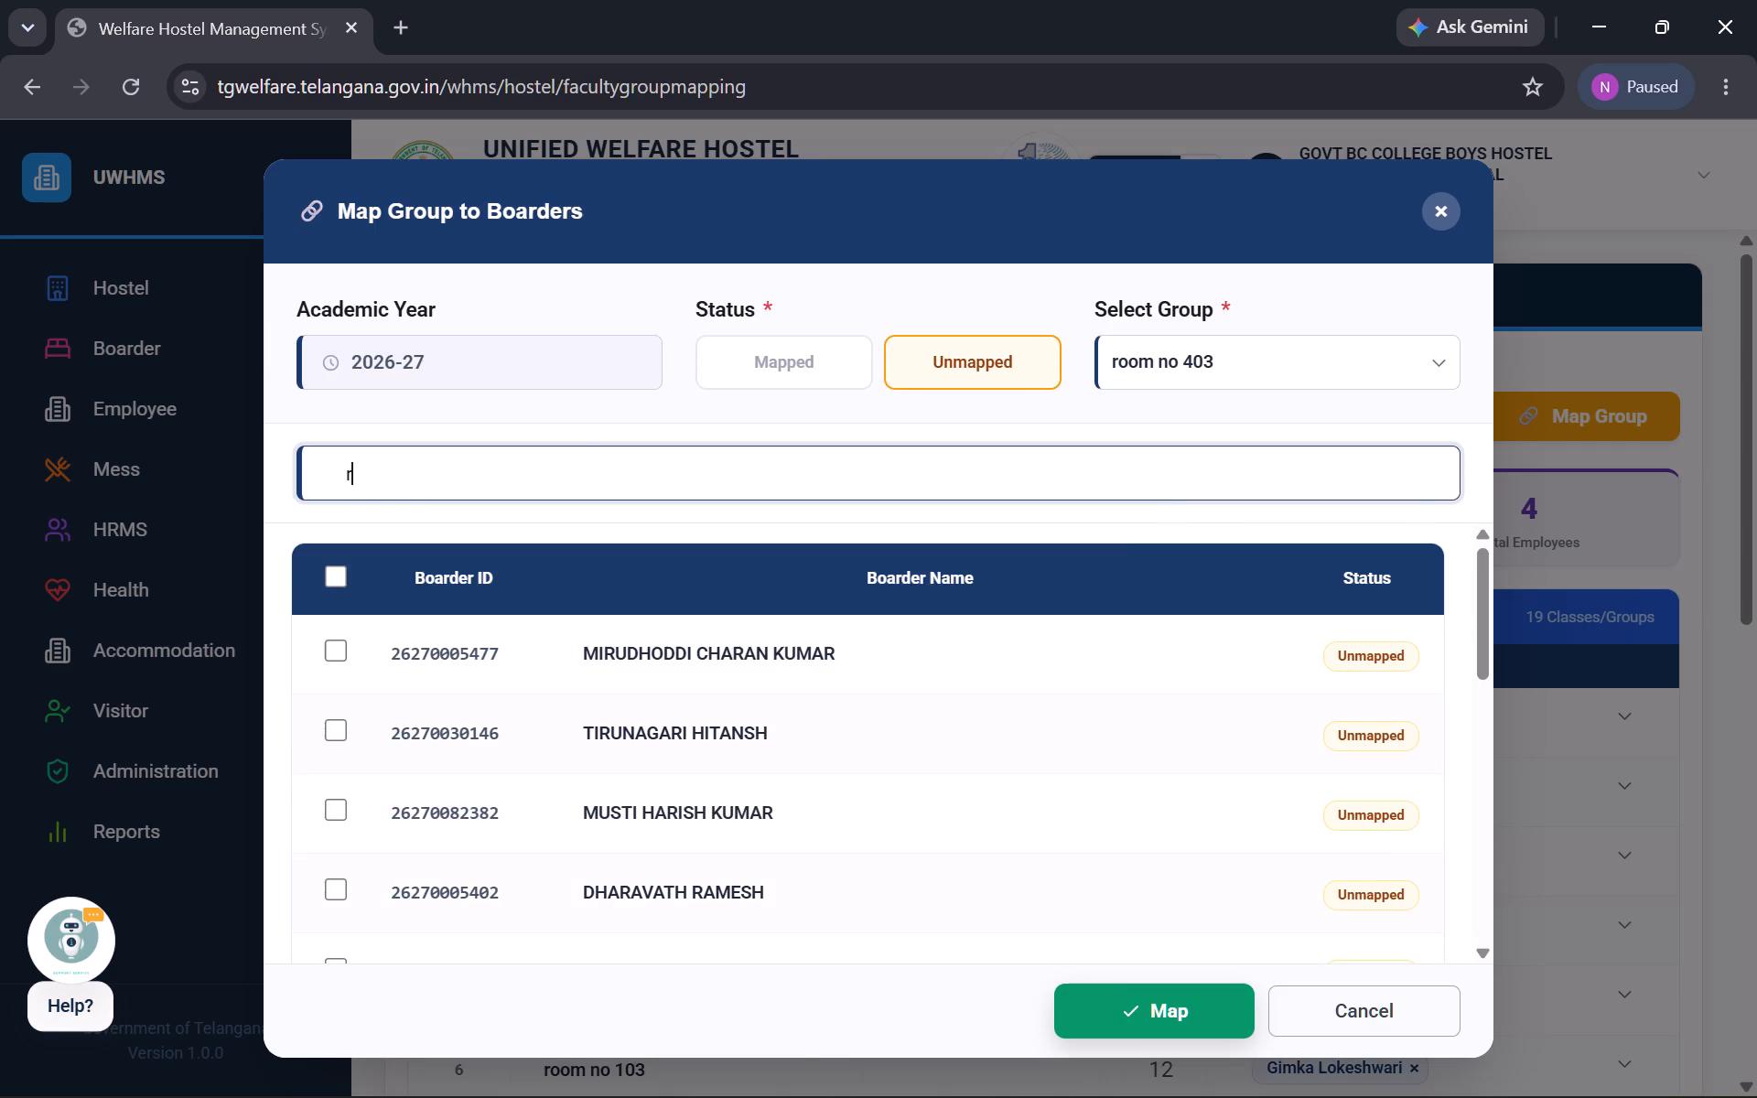
{"action": "type", "text": "na"}
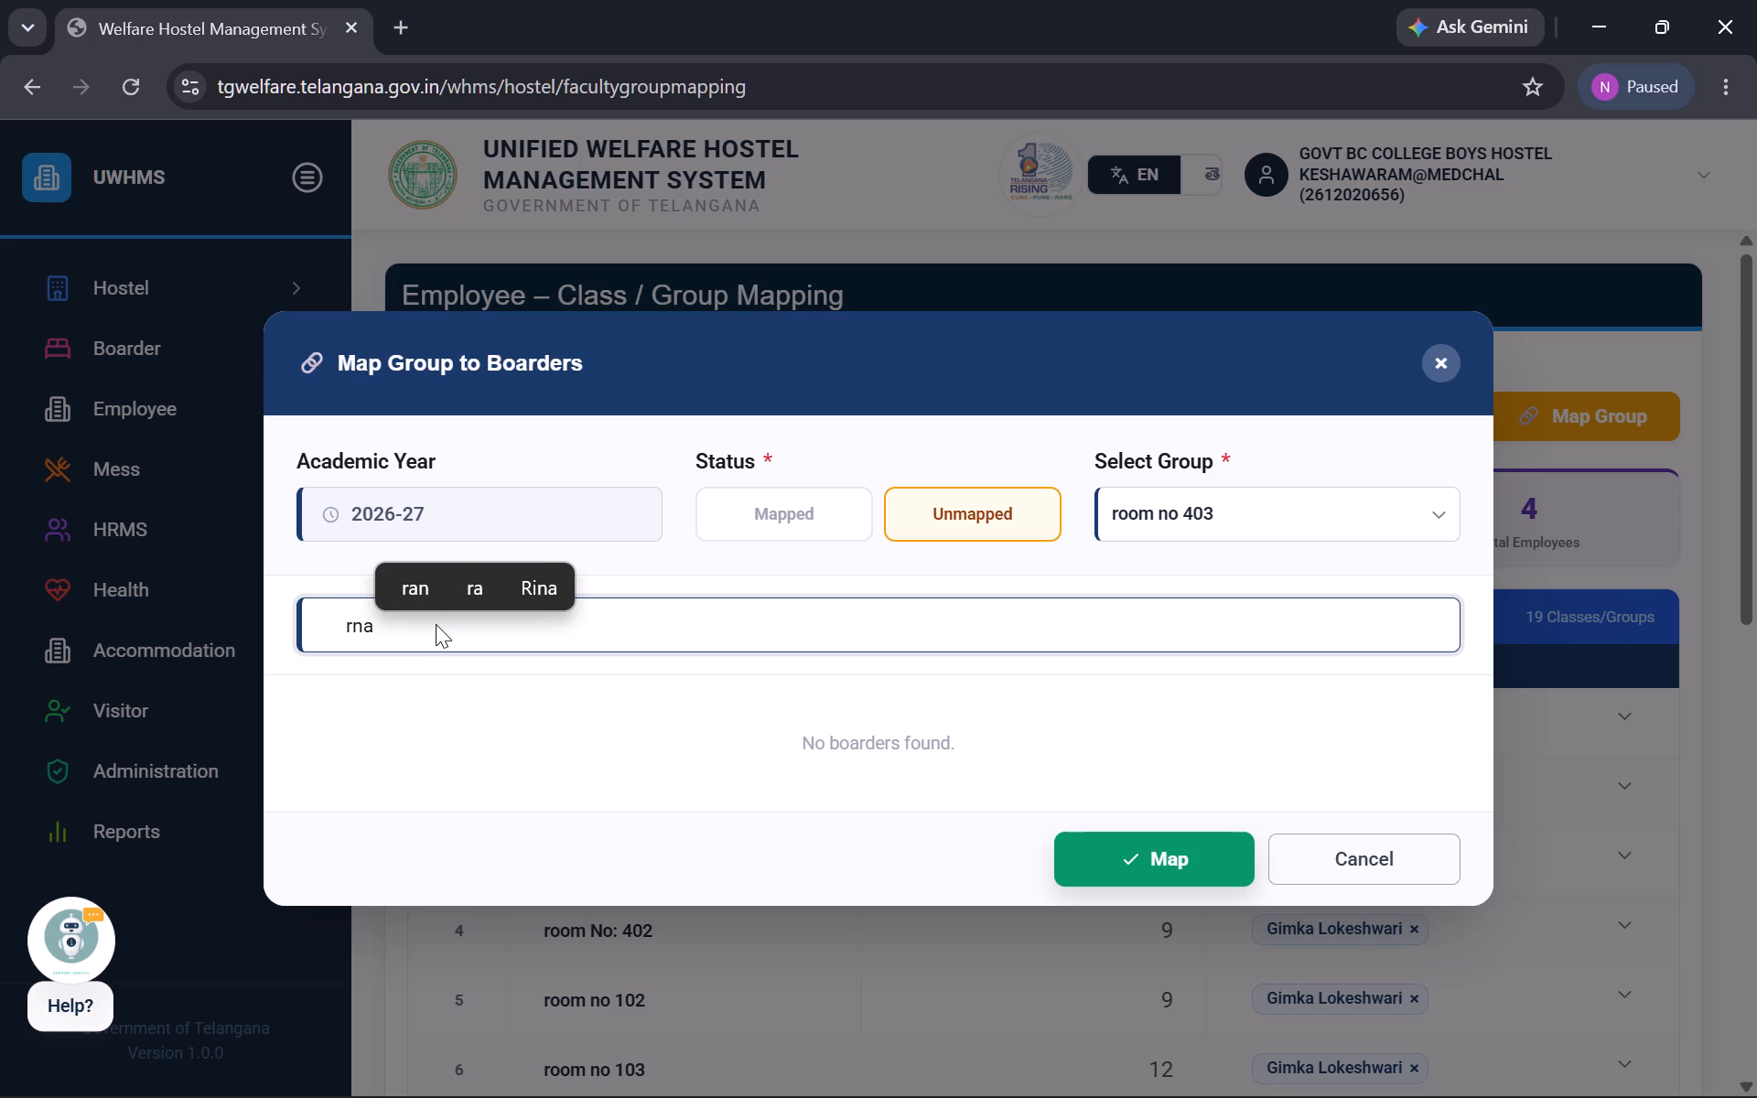
{"action": "key", "text": "BackSpace"}
{"action": "key", "text": "BackSpace"}
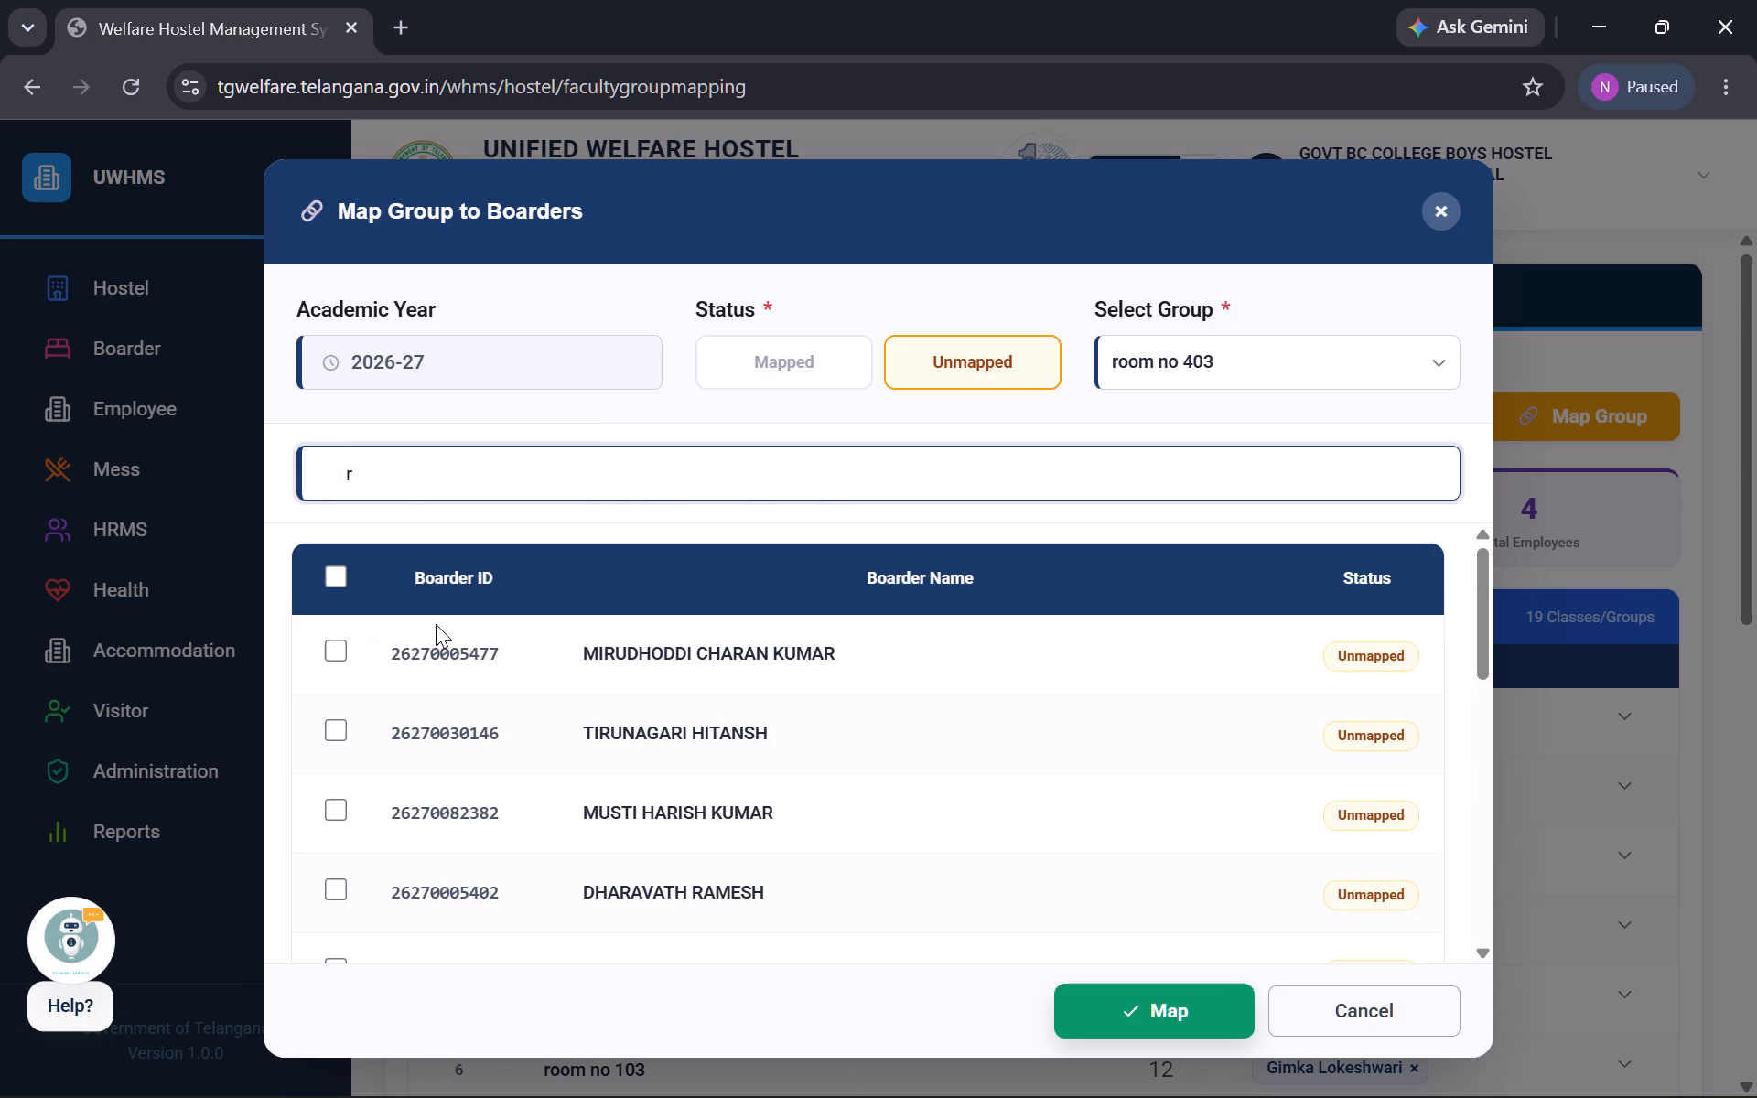
{"action": "key", "text": "BackSpace"}
{"action": "type", "text": "ra"}
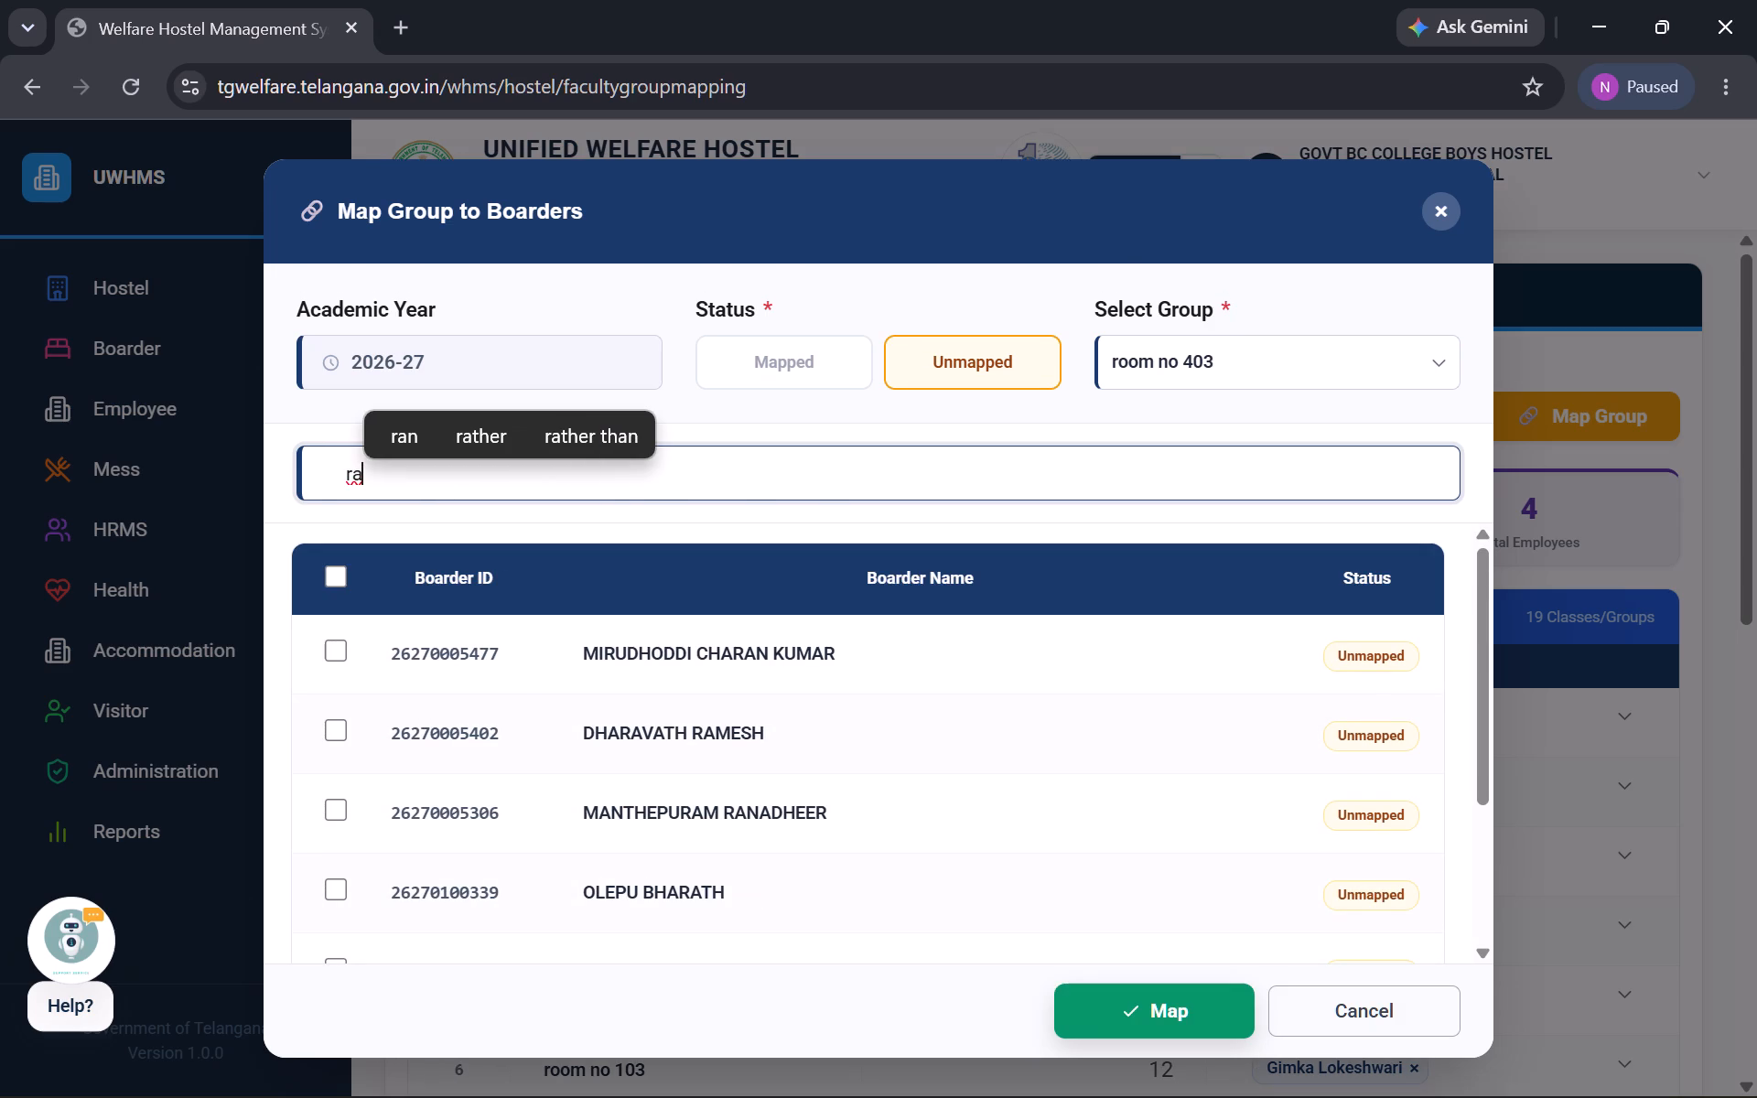
{"action": "left_click", "coordinate": [340, 808]}
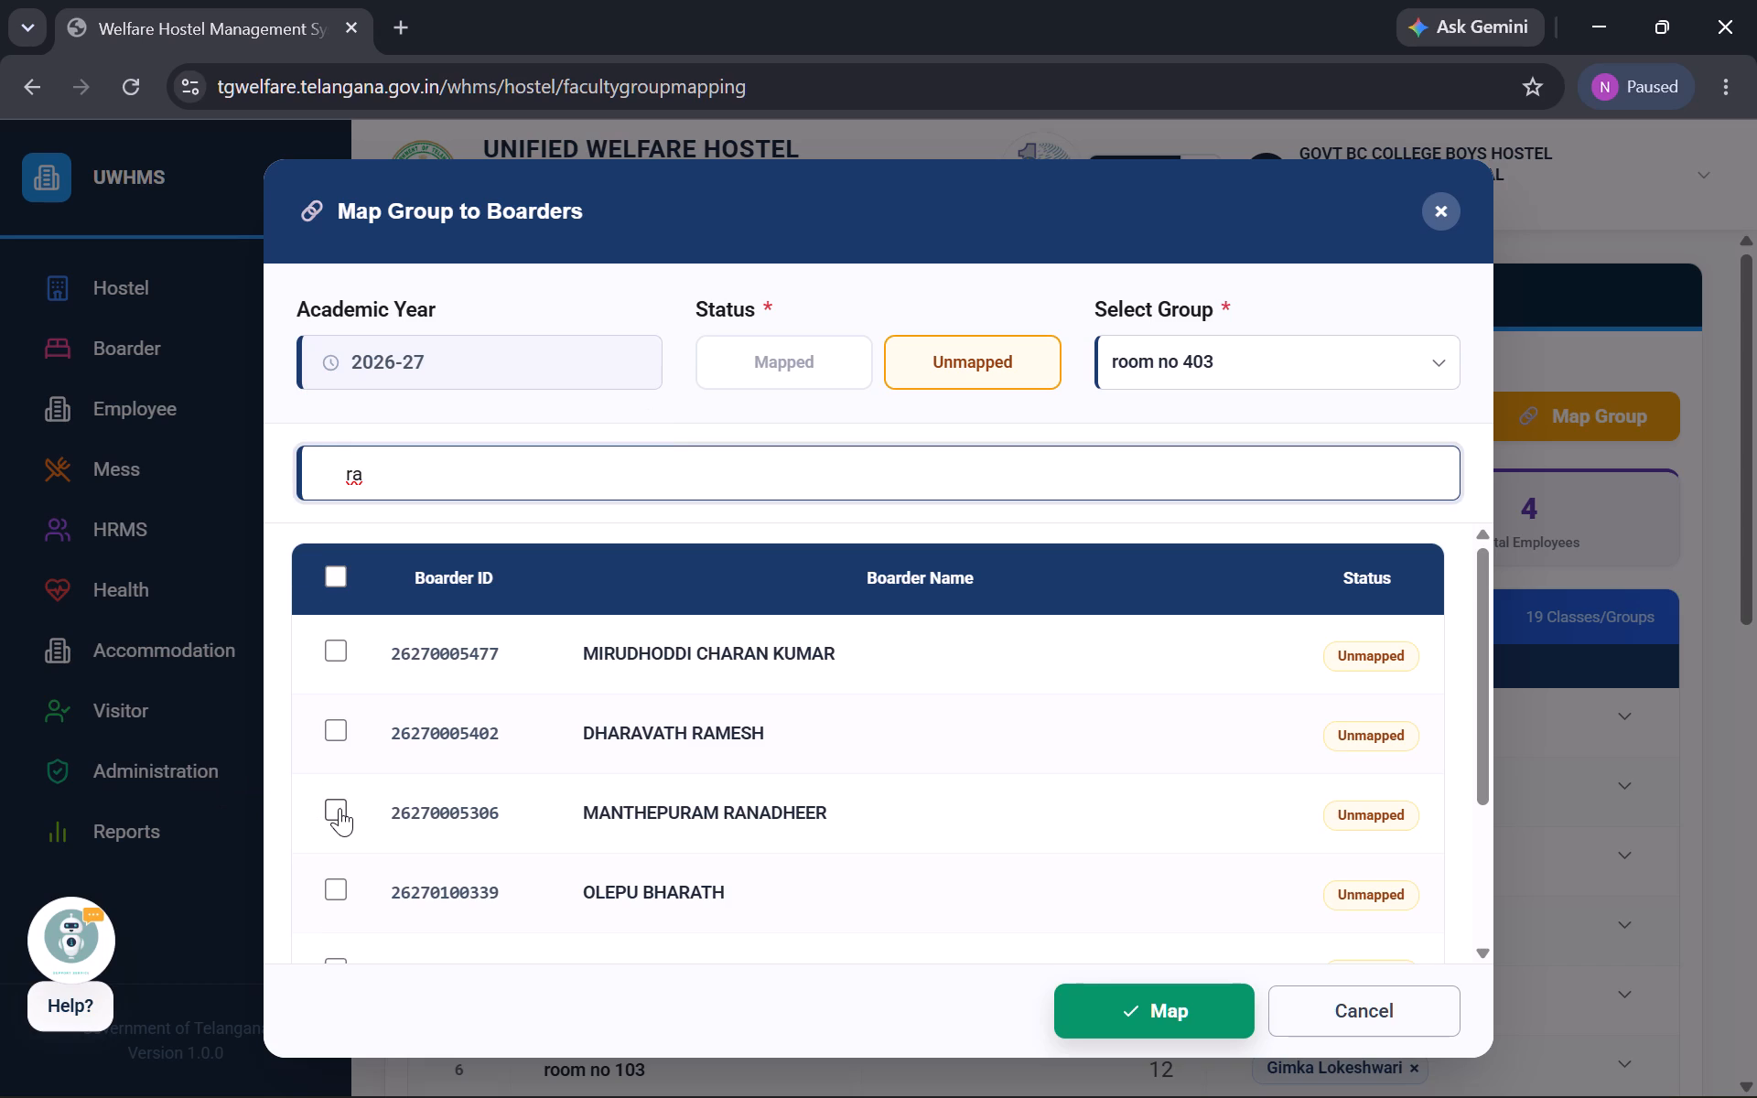
{"action": "left_click", "coordinate": [1151, 996]}
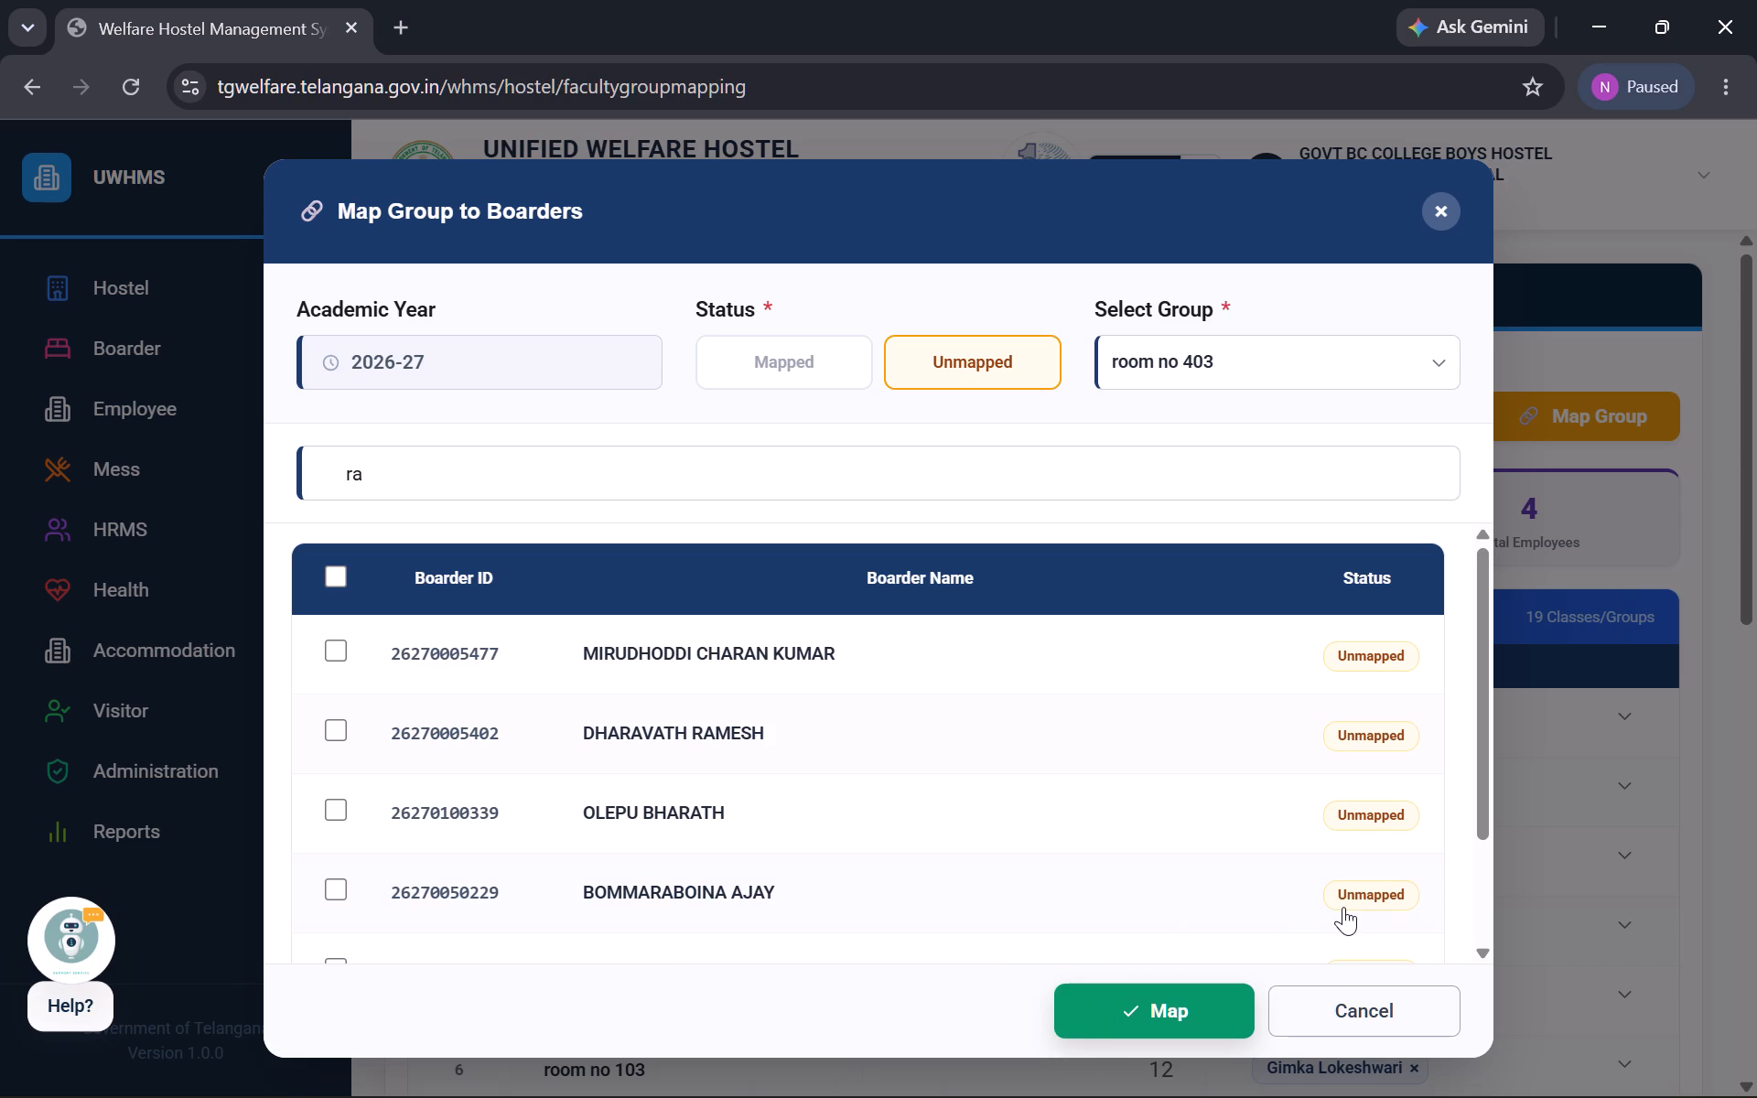
Look through the remaining unmapped boarders matching "ra" for others who belong in room no 403.
{"action": "left_click", "coordinate": [1484, 944]}
{"action": "left_click", "coordinate": [1484, 944]}
{"action": "left_click", "coordinate": [1484, 944]}
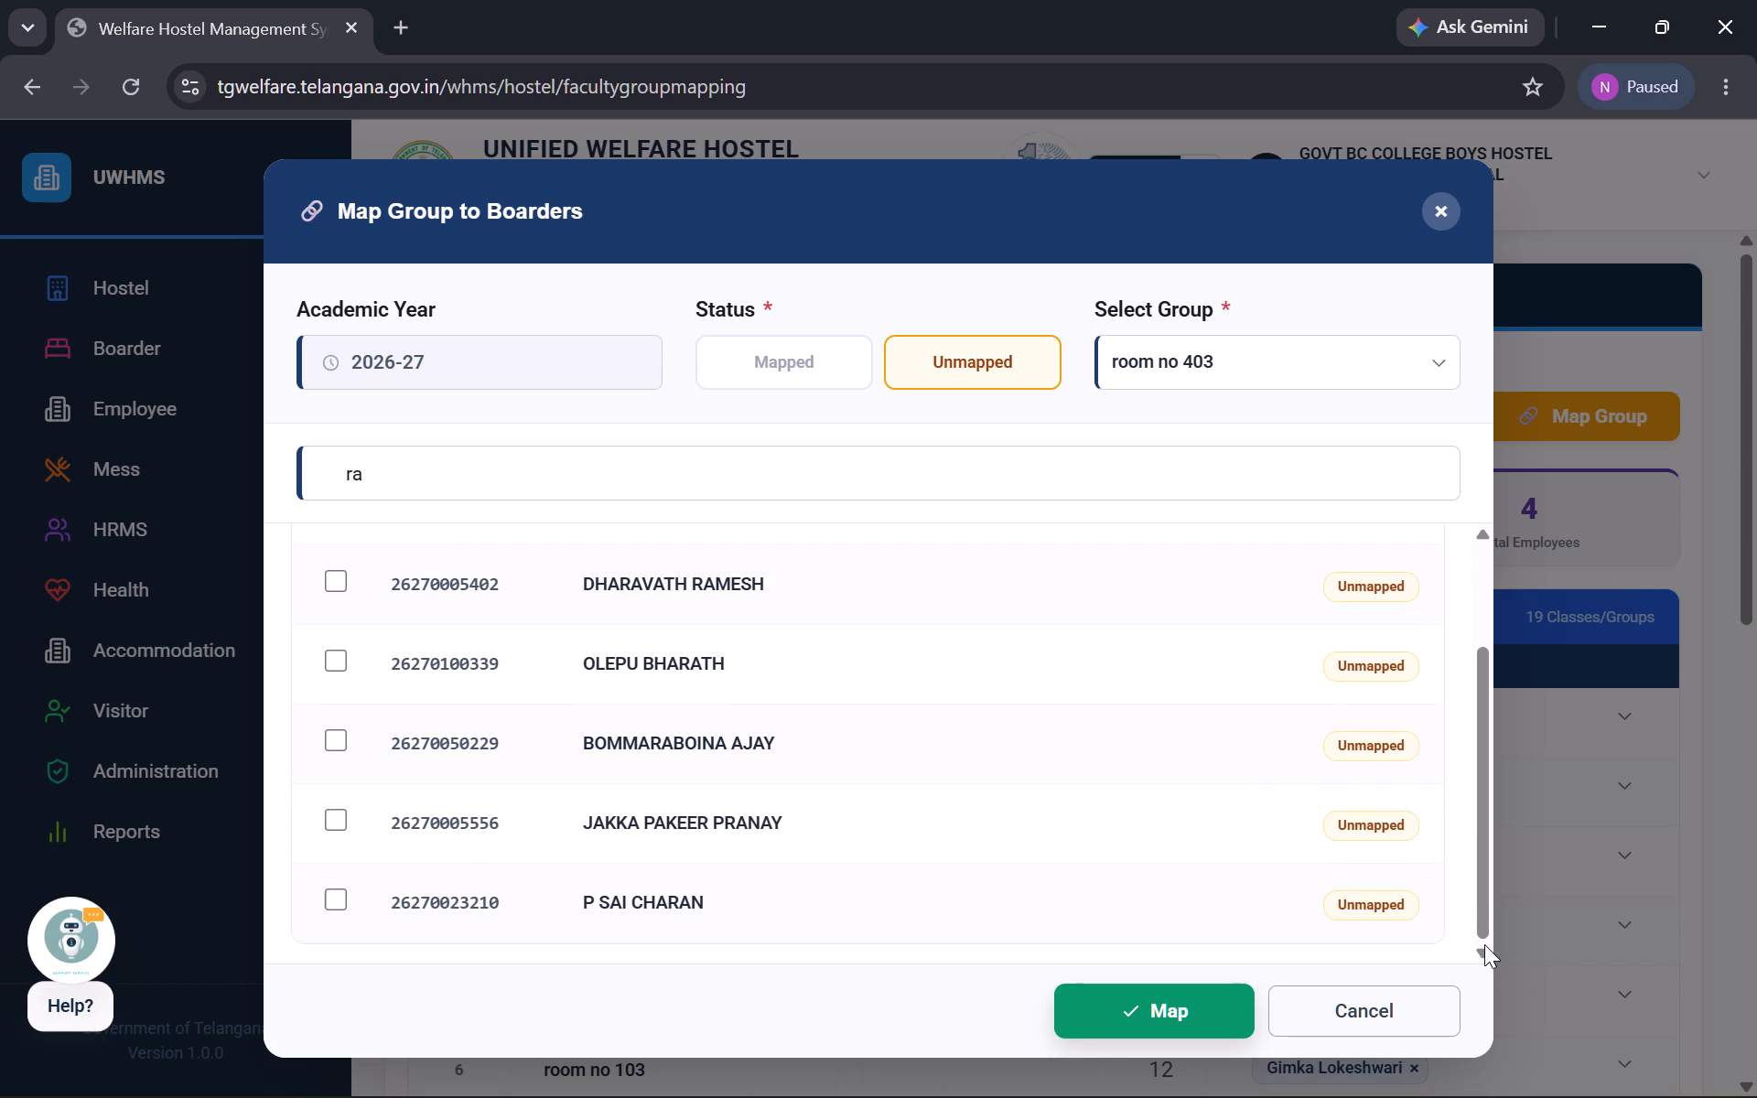
{"action": "left_click", "coordinate": [1484, 944]}
{"action": "left_click", "coordinate": [1480, 541]}
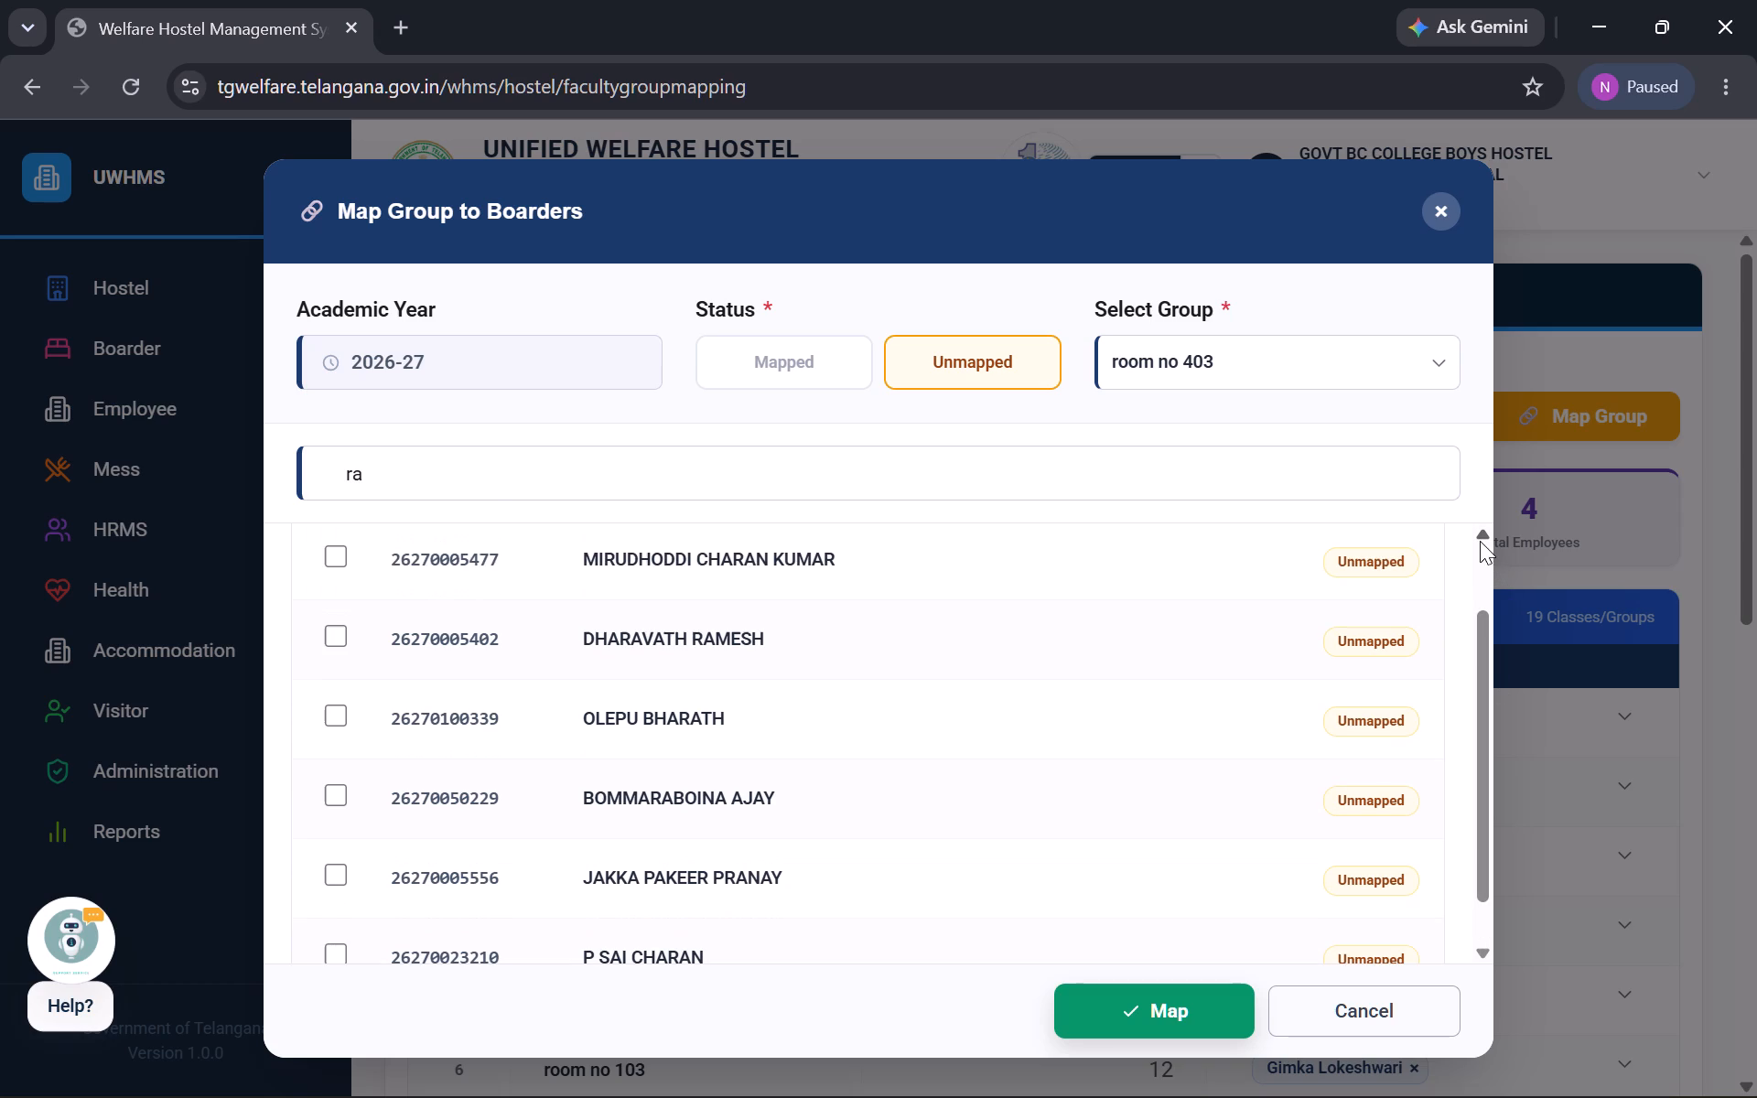
{"action": "left_click", "coordinate": [1480, 541]}
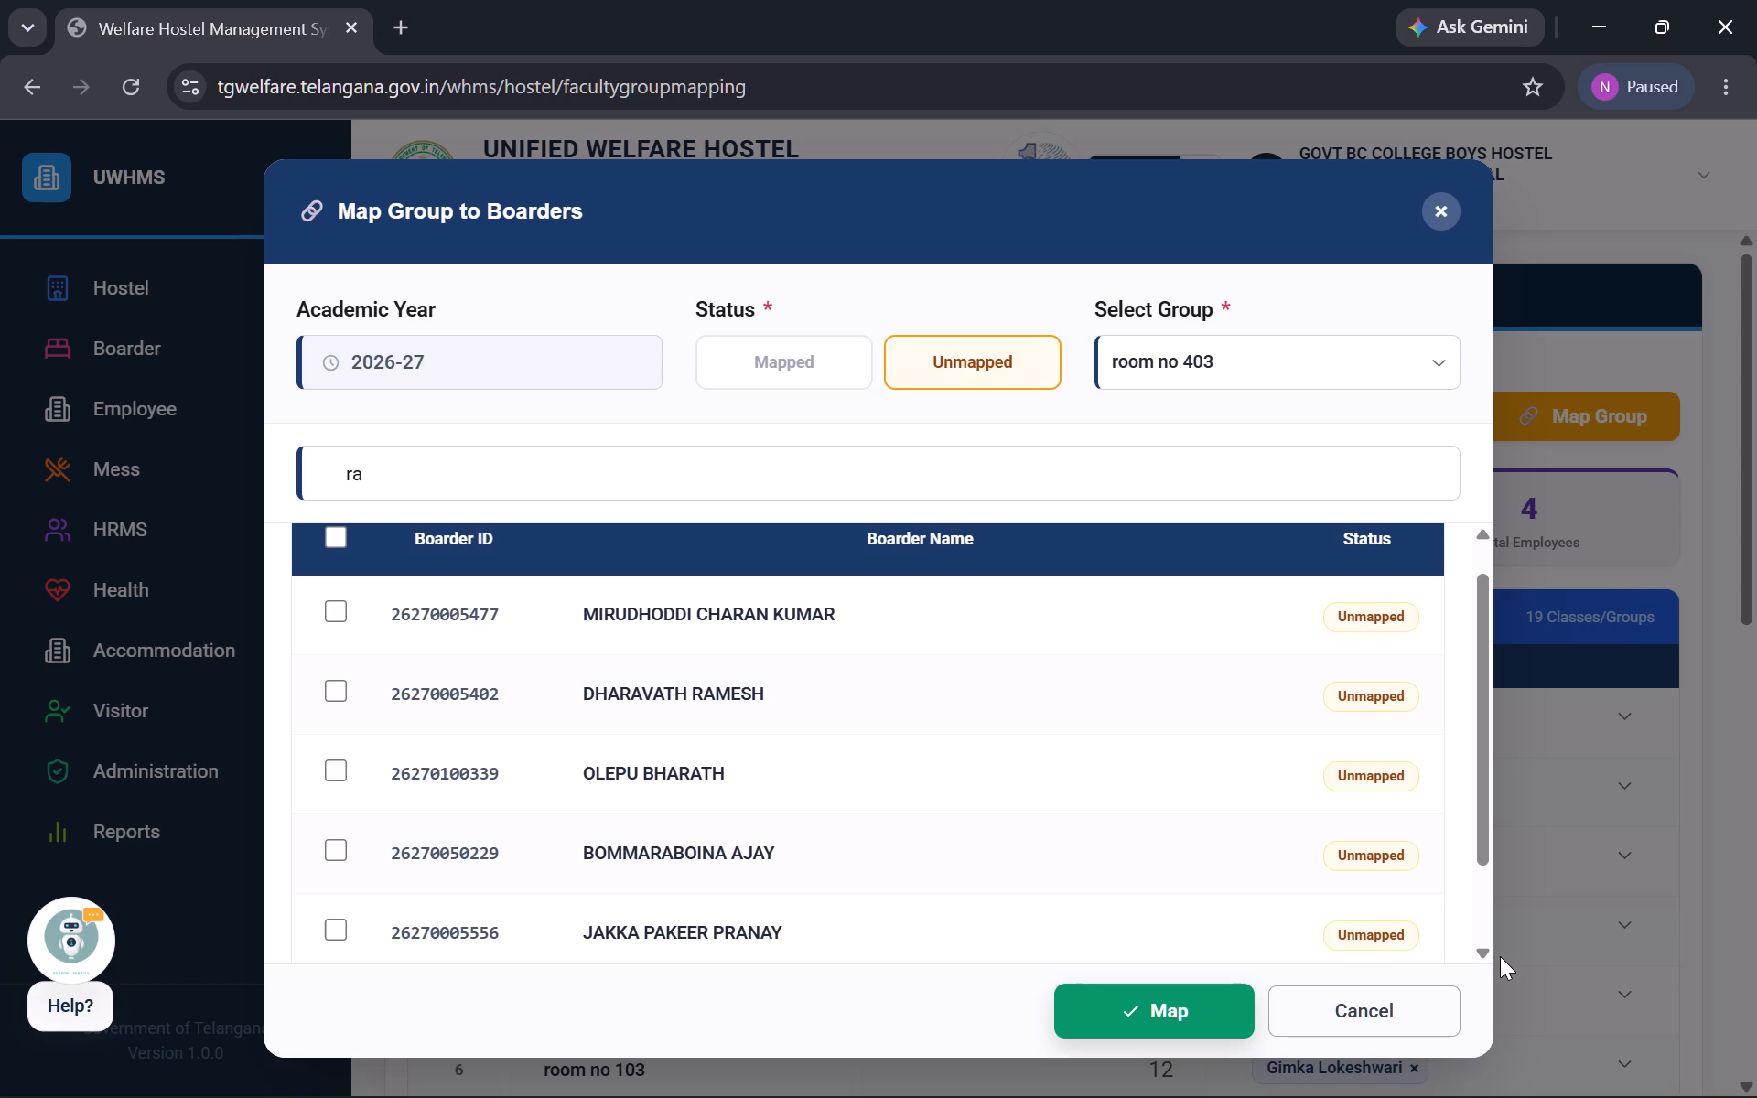
{"action": "left_click", "coordinate": [1485, 937]}
{"action": "left_click", "coordinate": [1485, 937]}
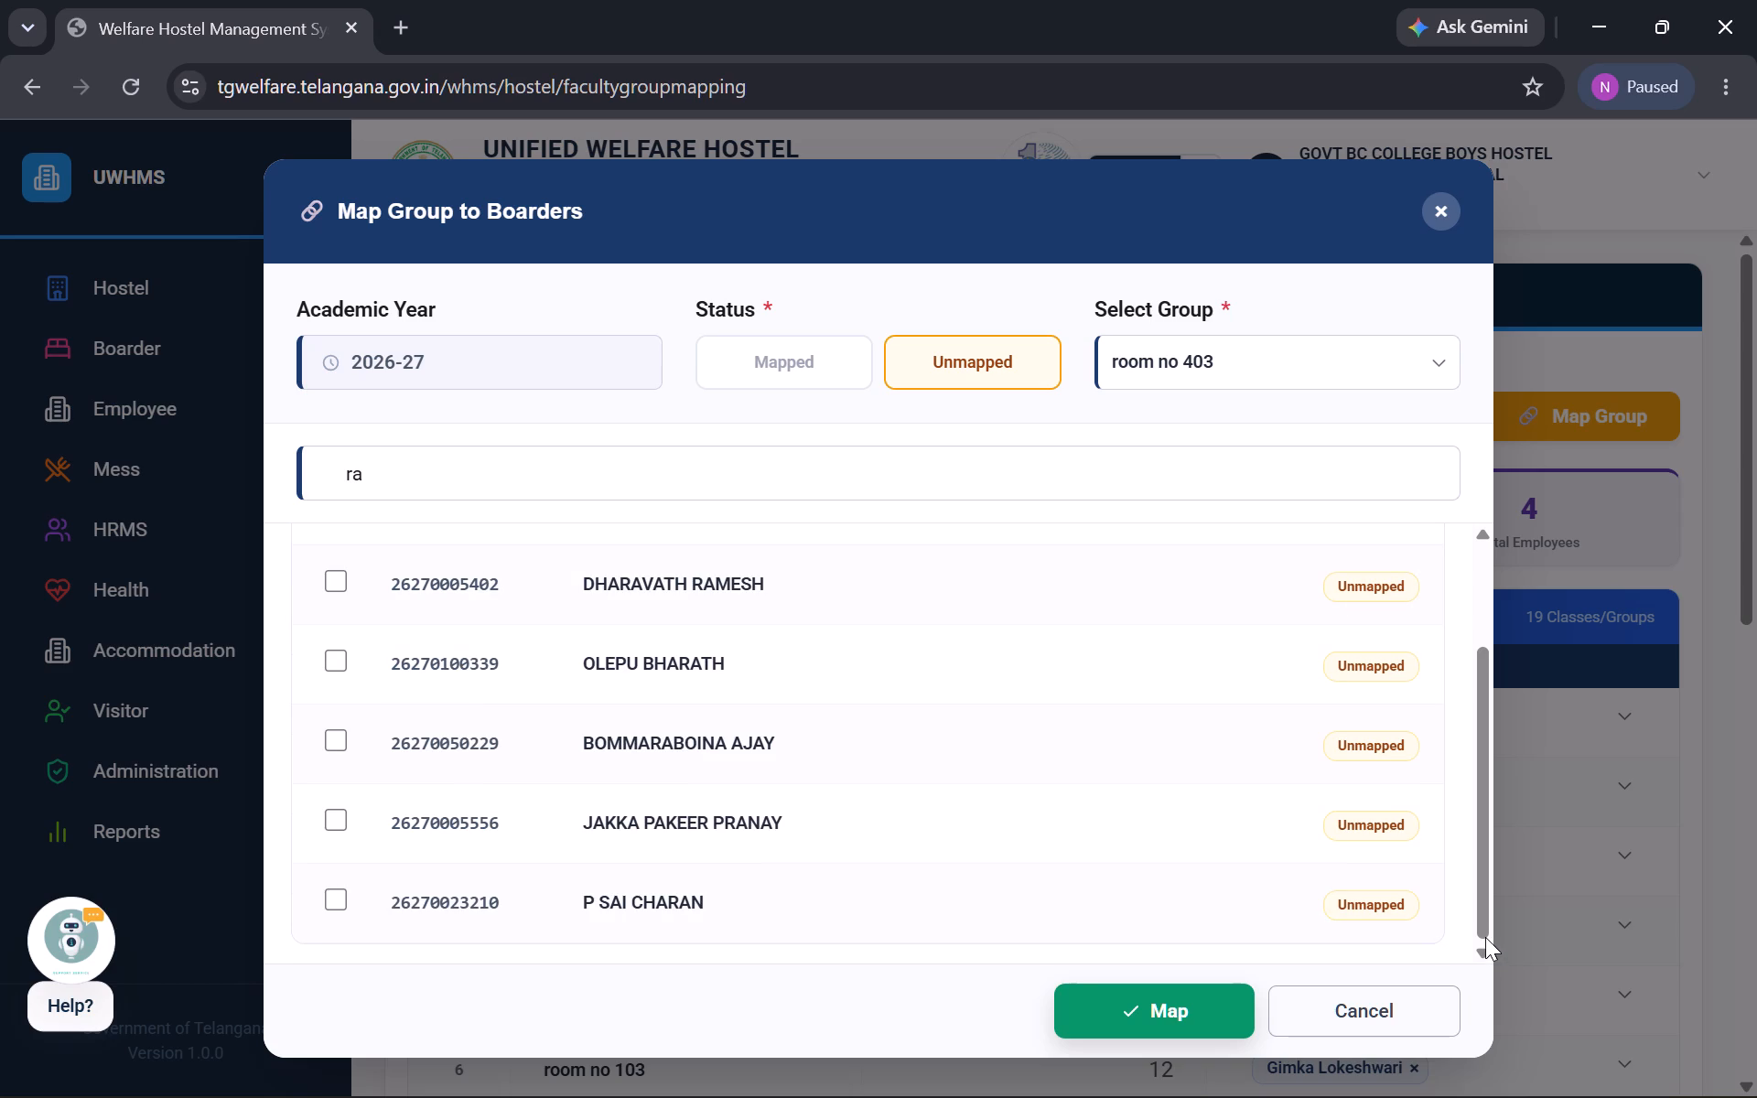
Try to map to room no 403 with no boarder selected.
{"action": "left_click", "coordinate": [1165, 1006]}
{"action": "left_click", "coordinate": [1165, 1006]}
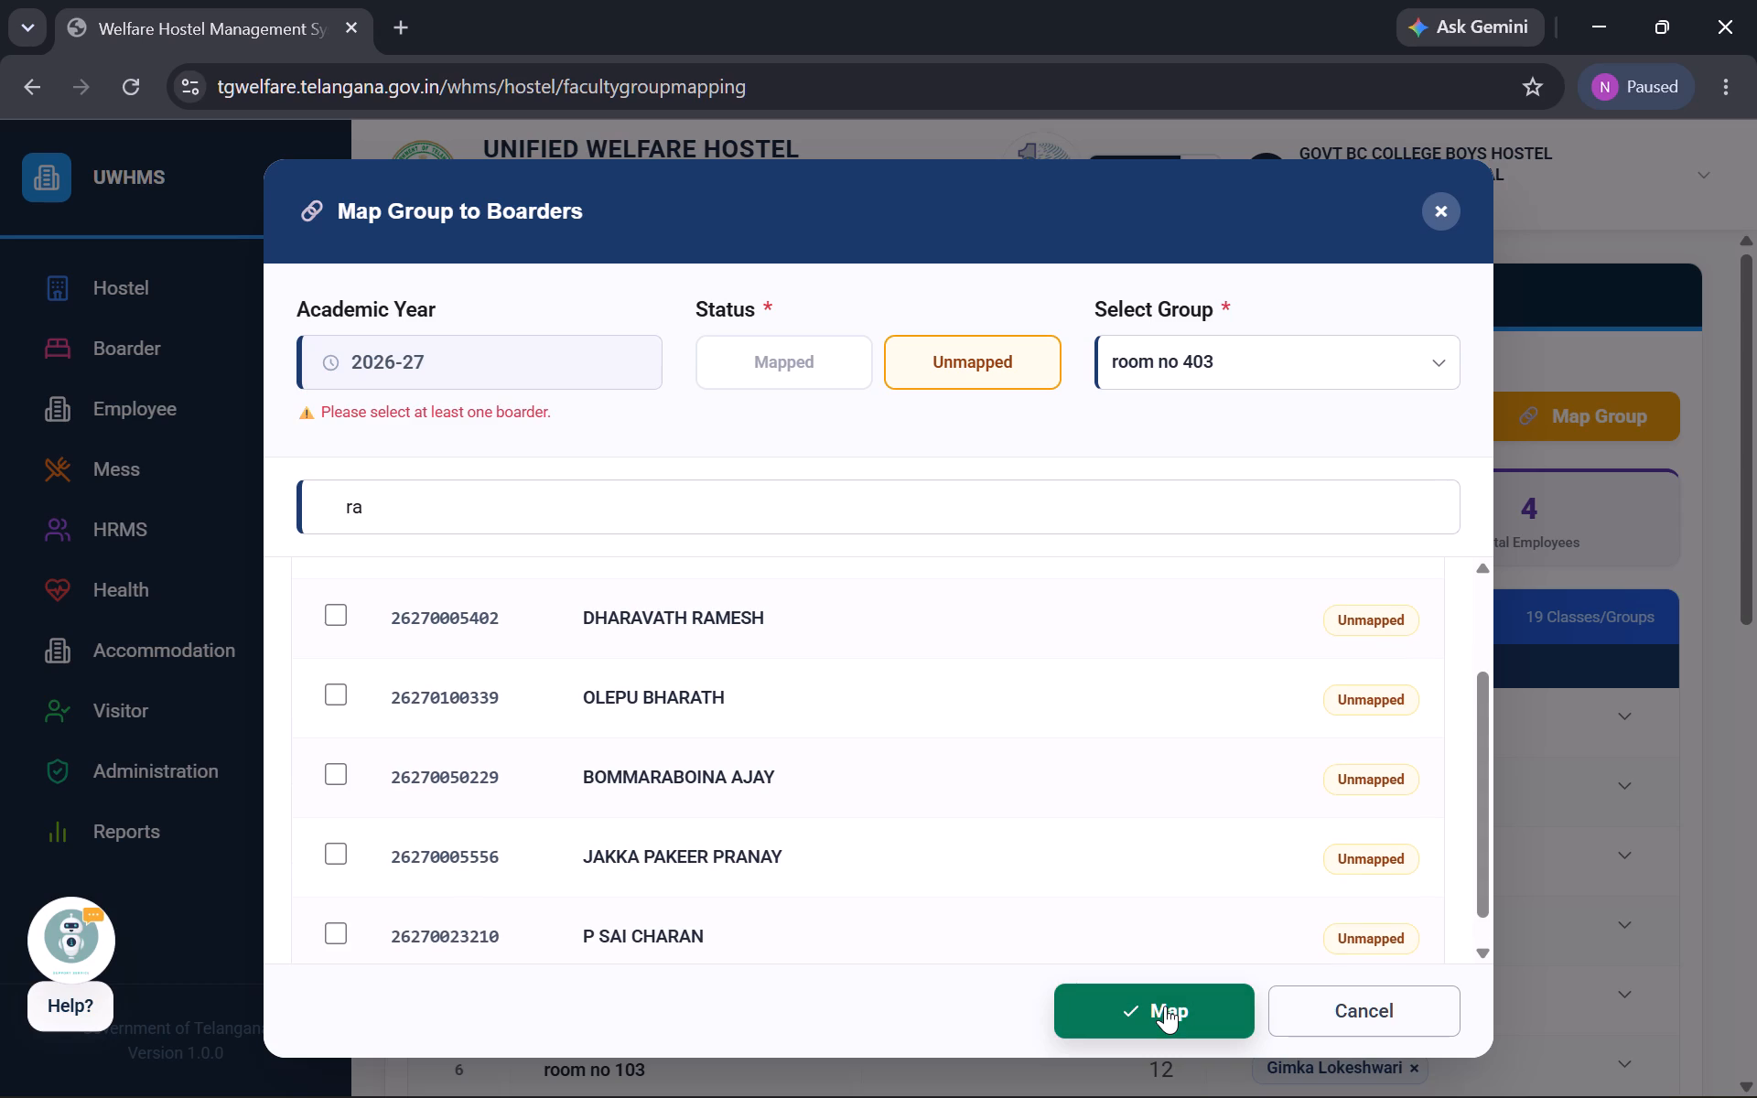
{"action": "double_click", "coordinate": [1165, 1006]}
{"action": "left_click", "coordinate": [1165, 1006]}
Clear the "ra" boarder search and retry mapping to room no 403 with no boarder selected.
{"action": "left_click", "coordinate": [389, 506]}
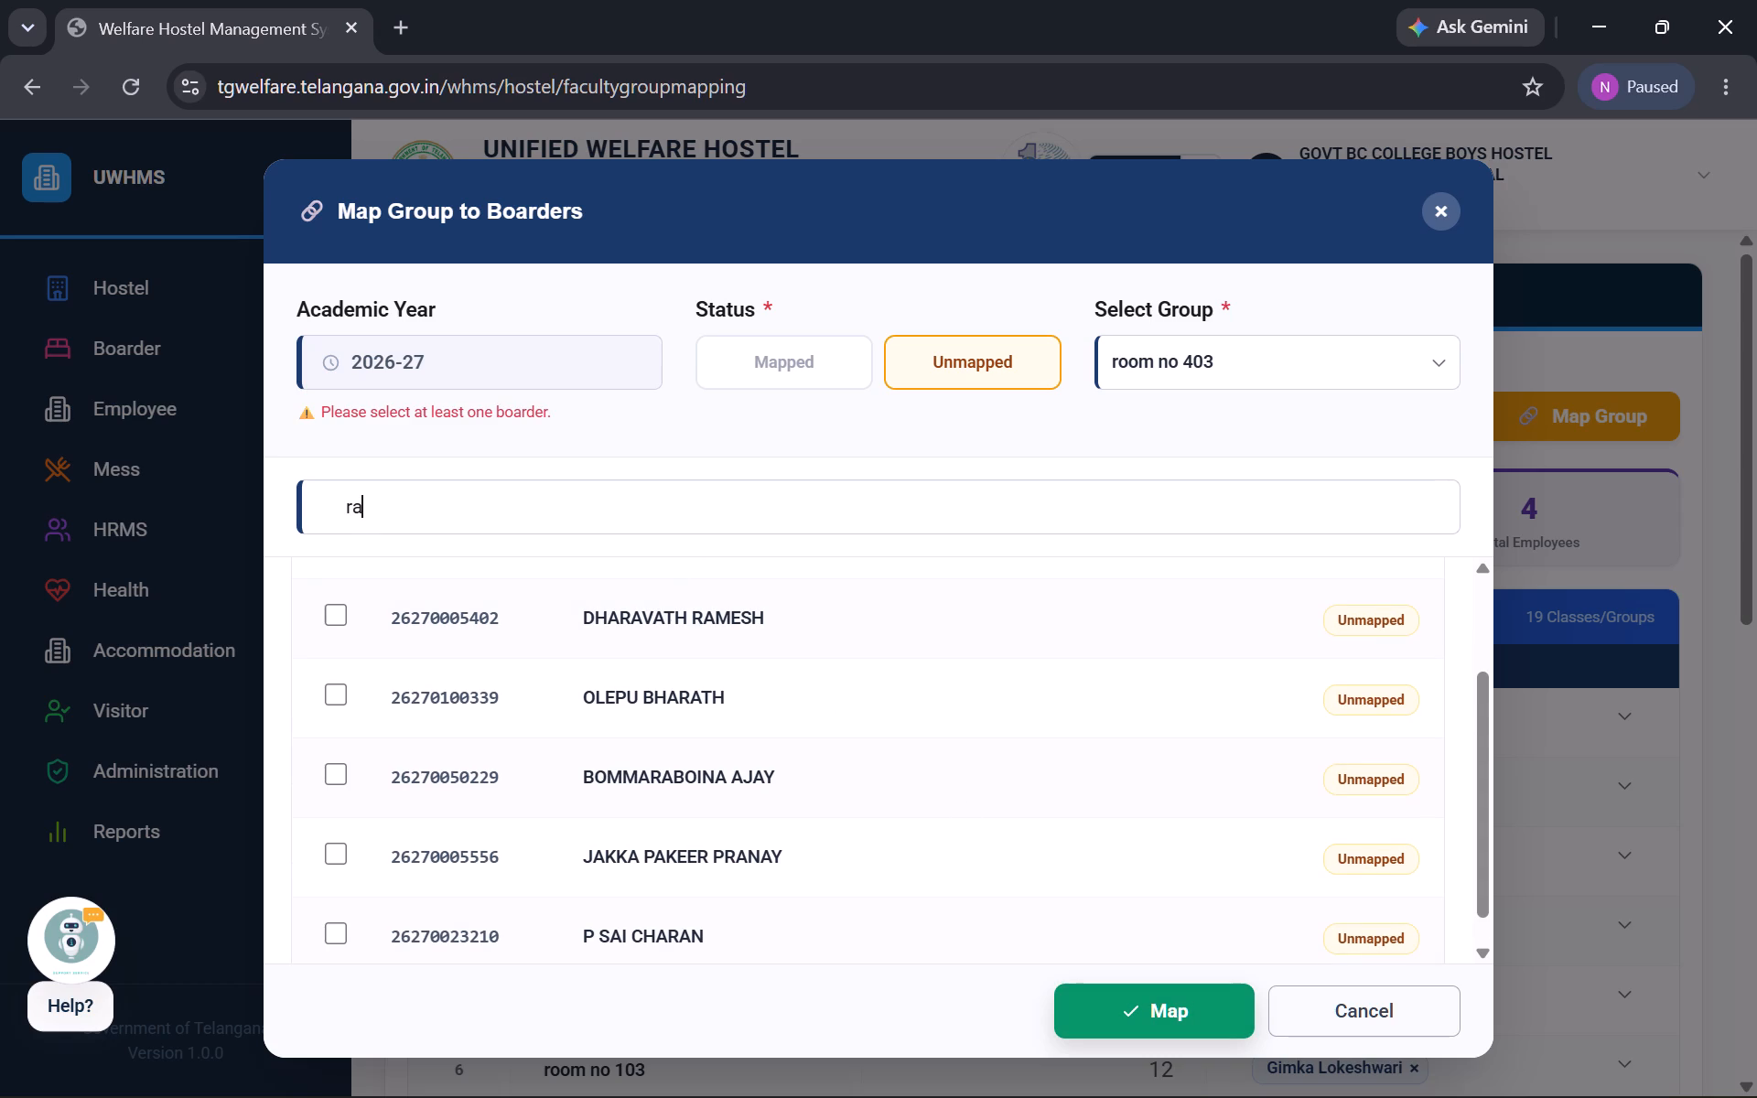
{"action": "key", "text": "BackSpace"}
{"action": "key", "text": "BackSpace"}
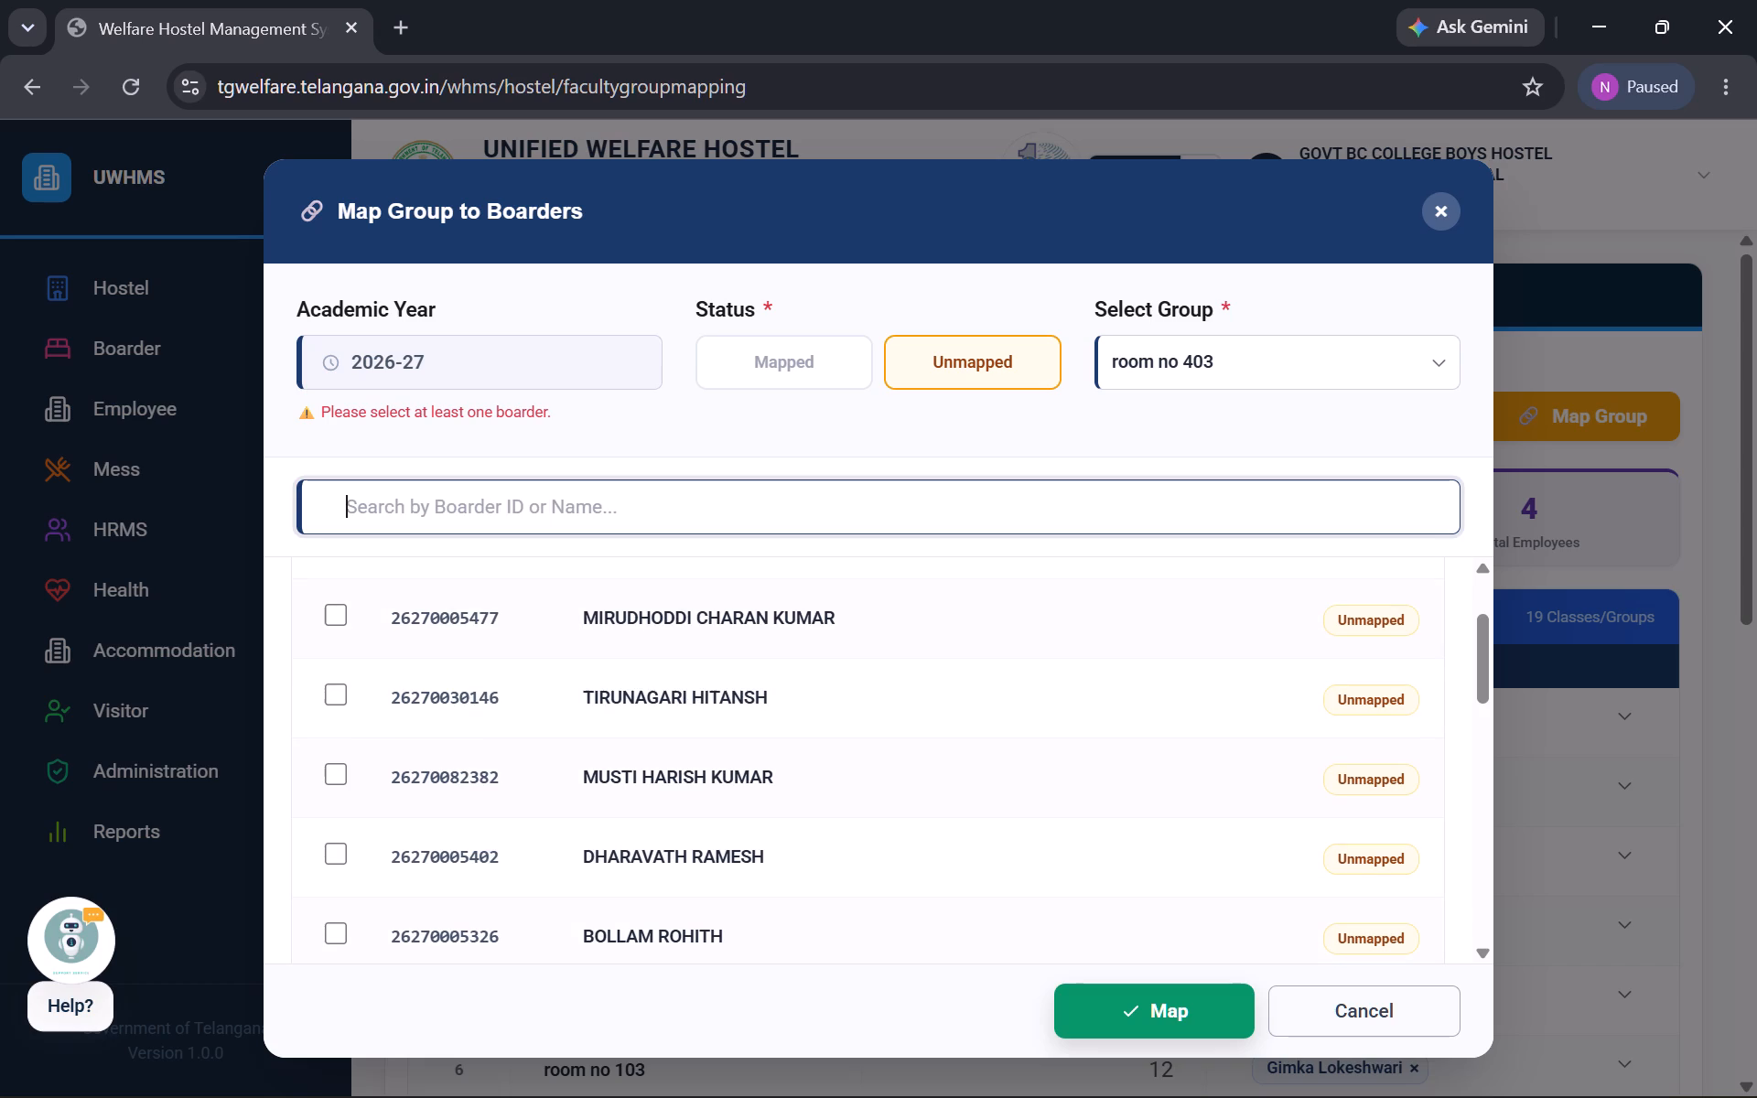
{"action": "left_click", "coordinate": [1139, 1037]}
{"action": "double_click", "coordinate": [1139, 1037]}
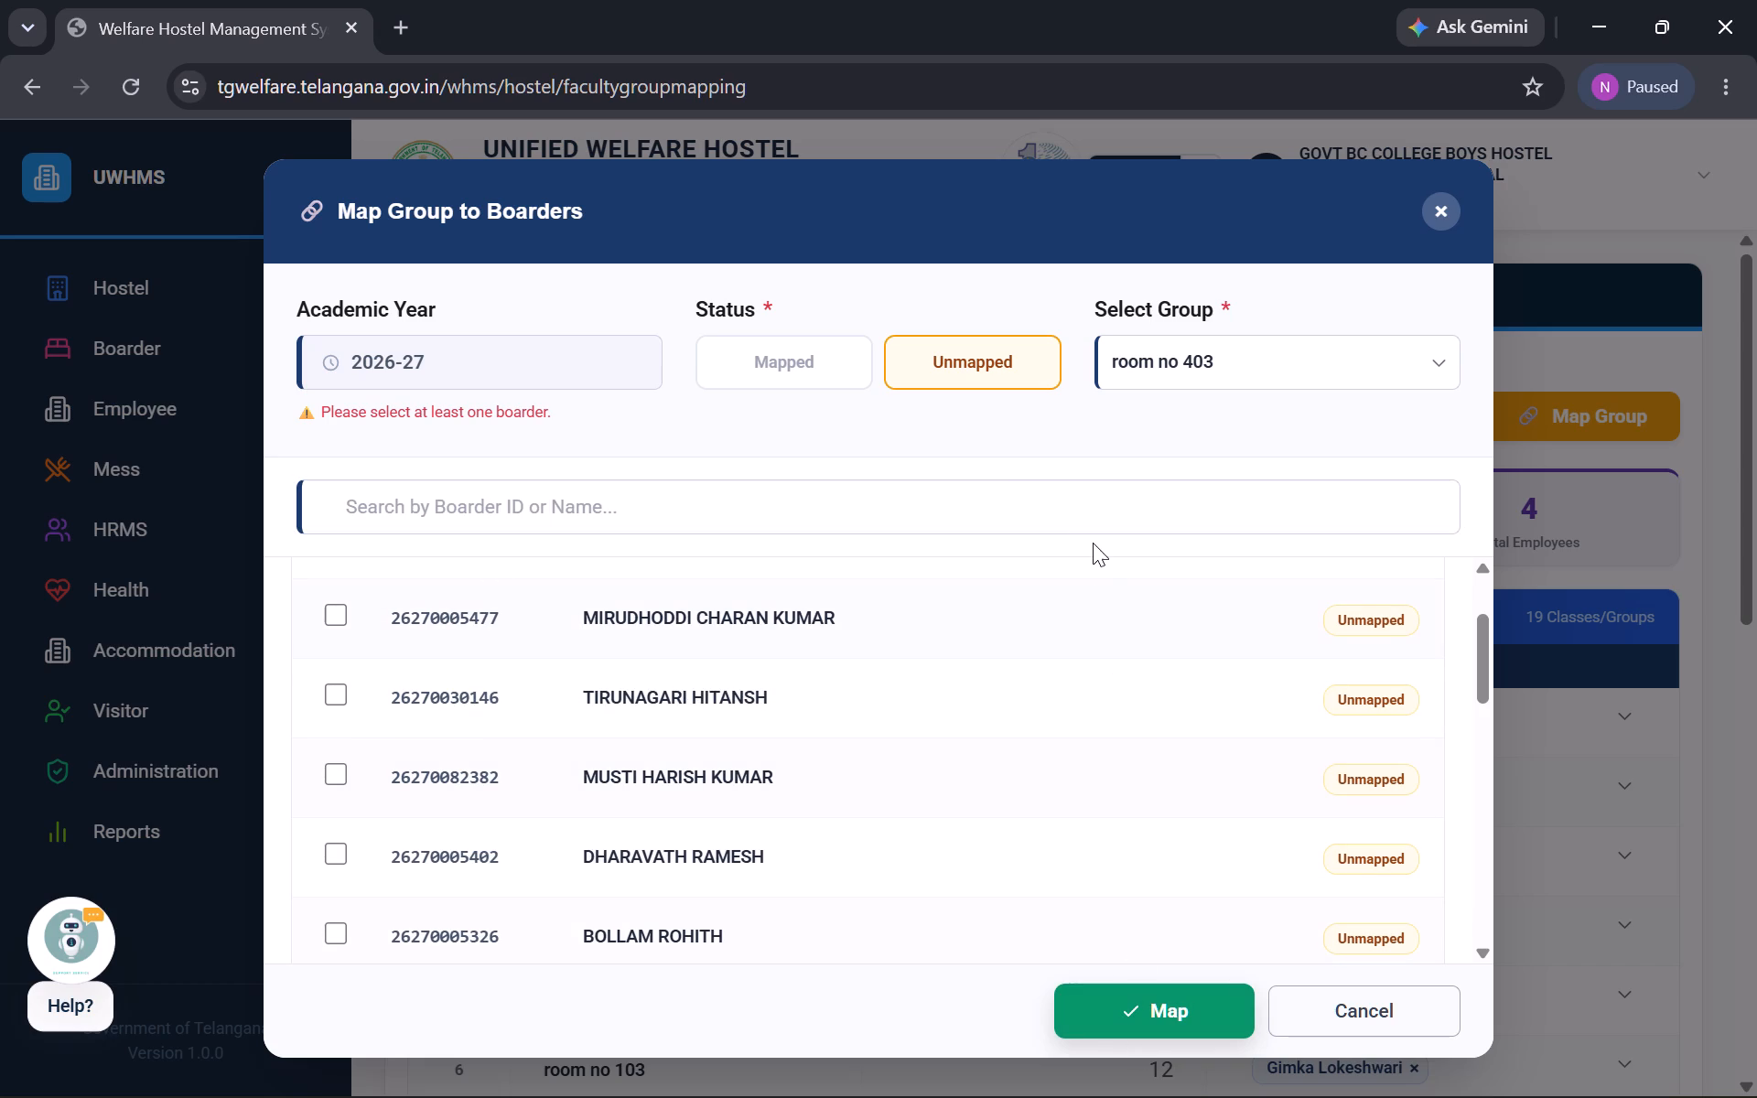
Show the boarders mapped to room no 403 and check who is in the list.
{"action": "left_click", "coordinate": [788, 343]}
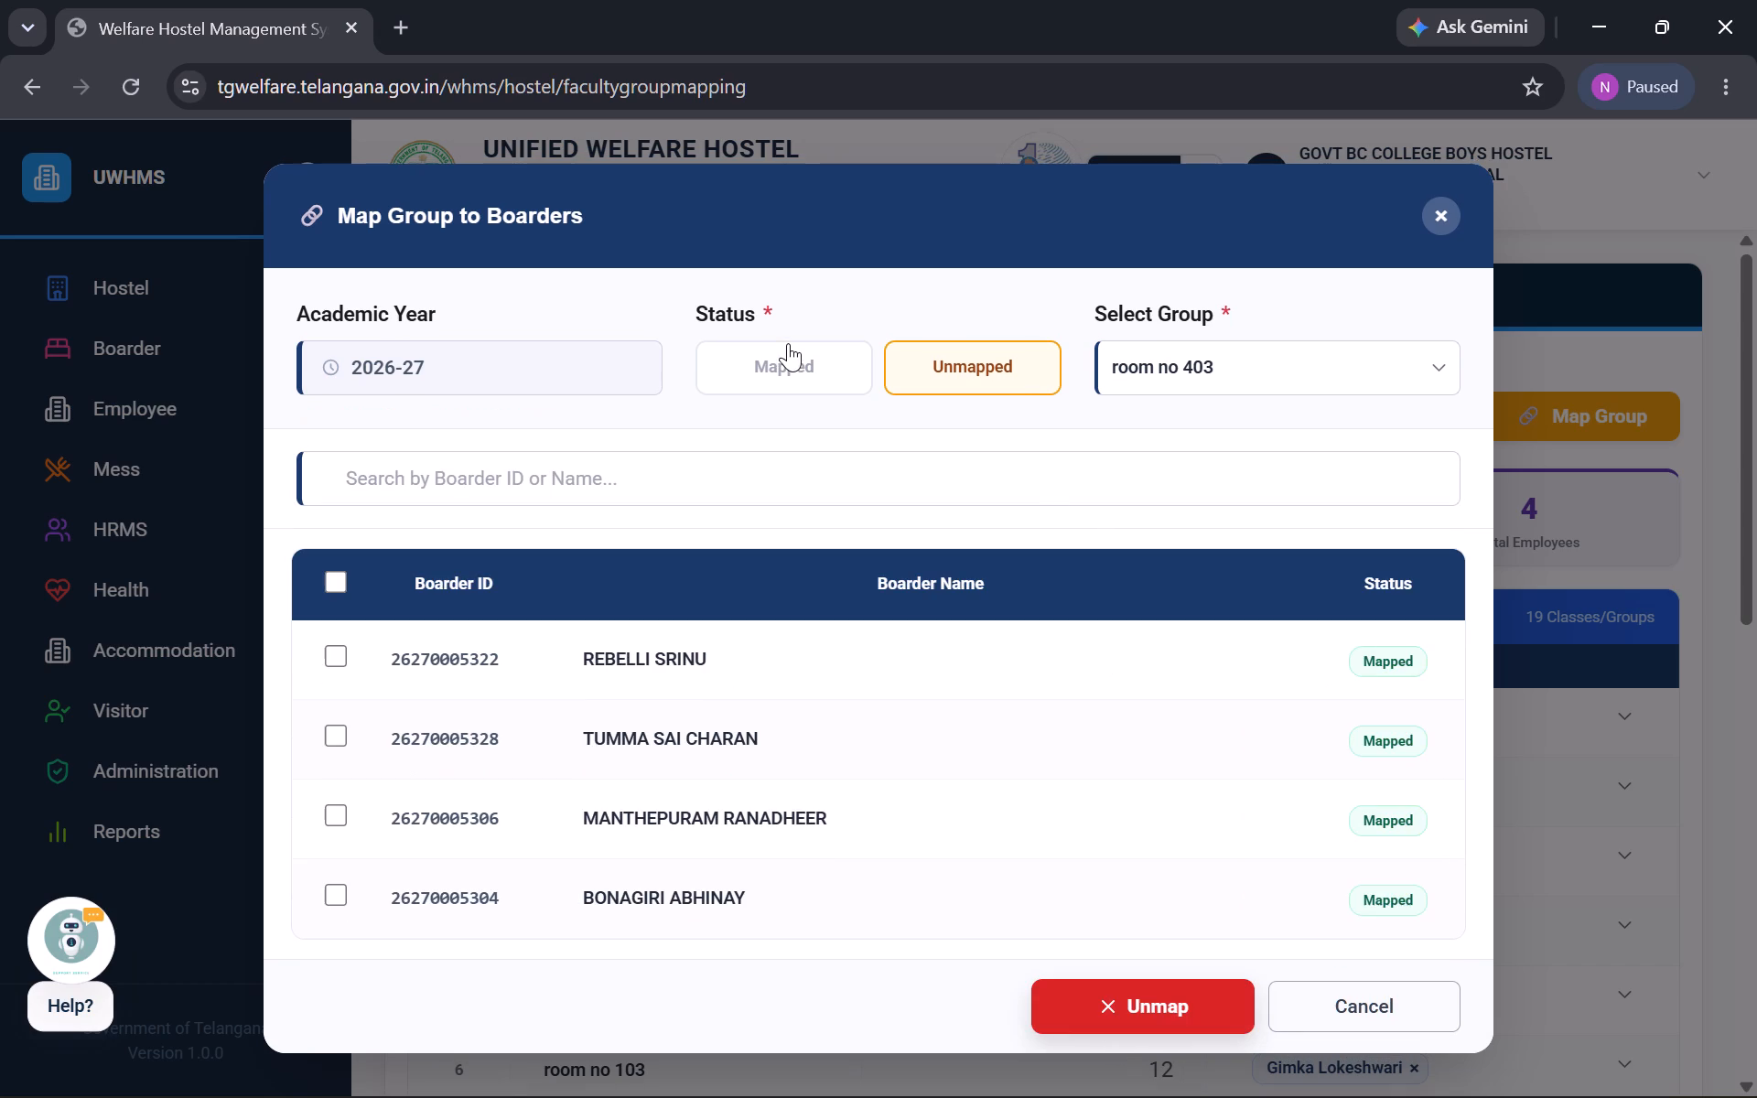
{"action": "left_click", "coordinate": [1247, 357]}
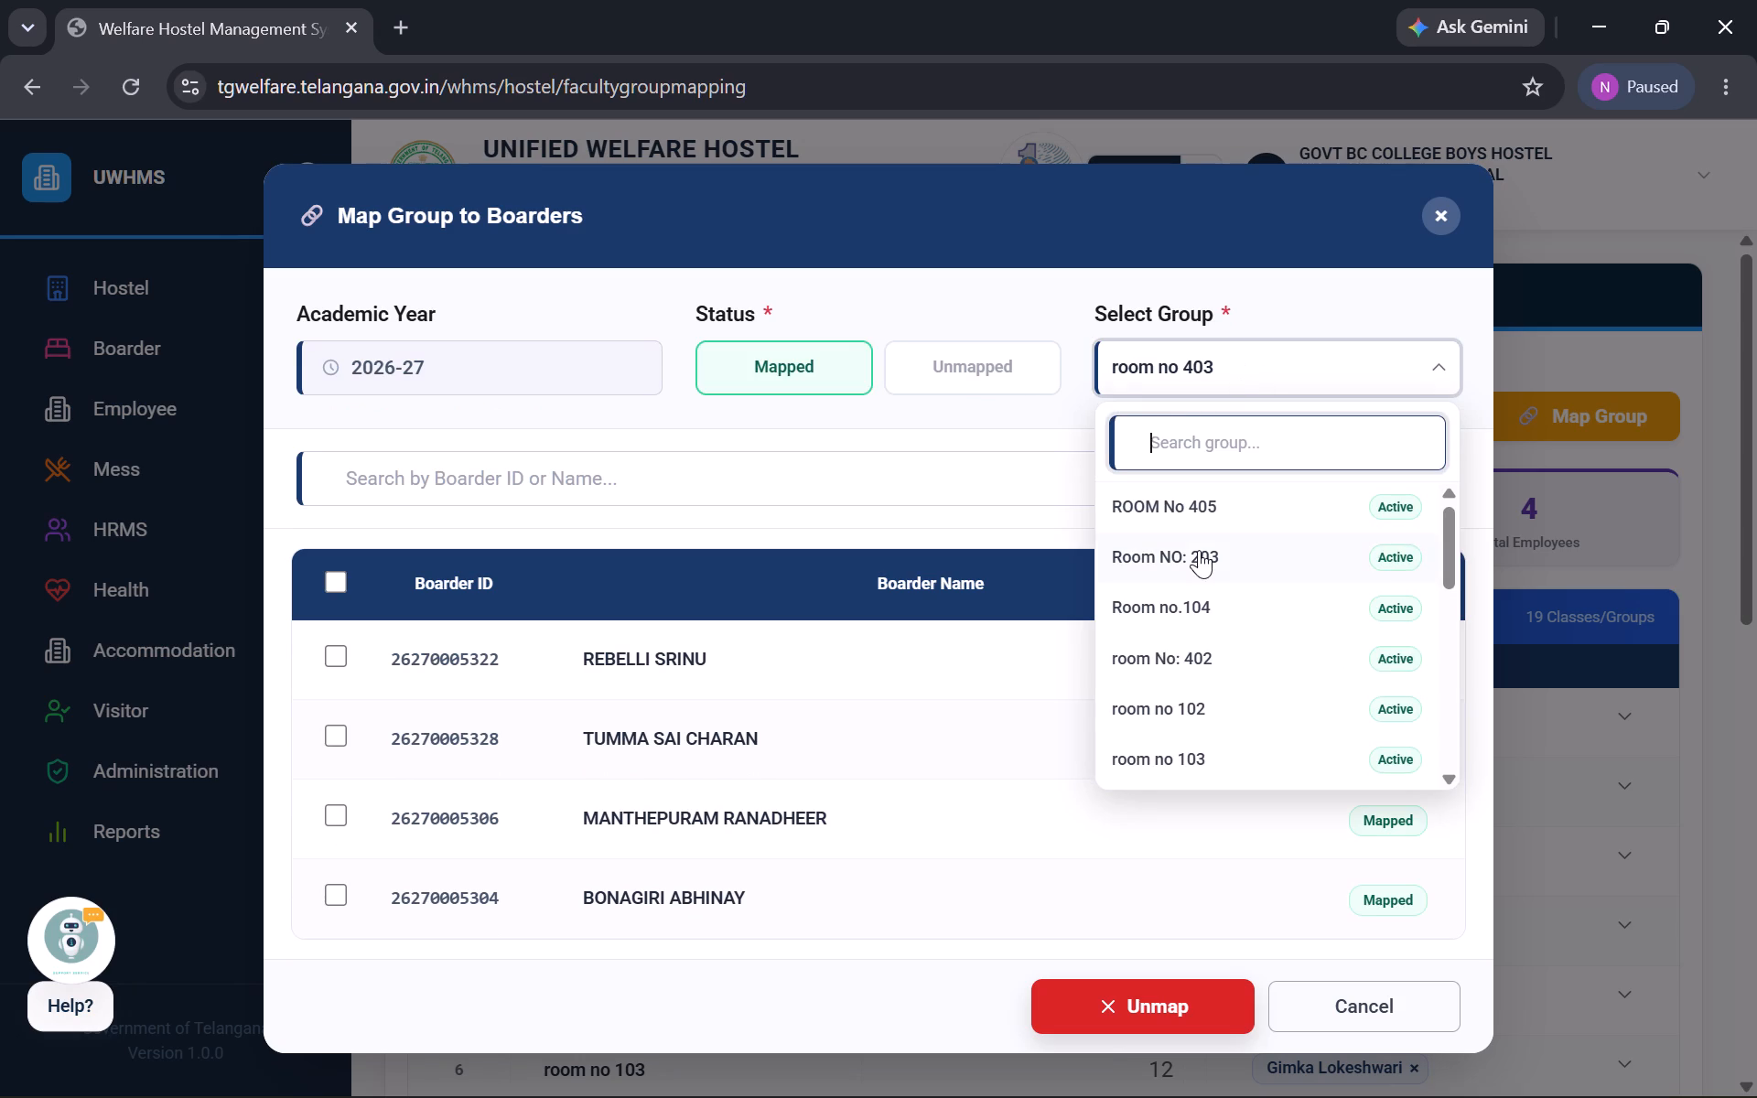
{"action": "left_click", "coordinate": [977, 475]}
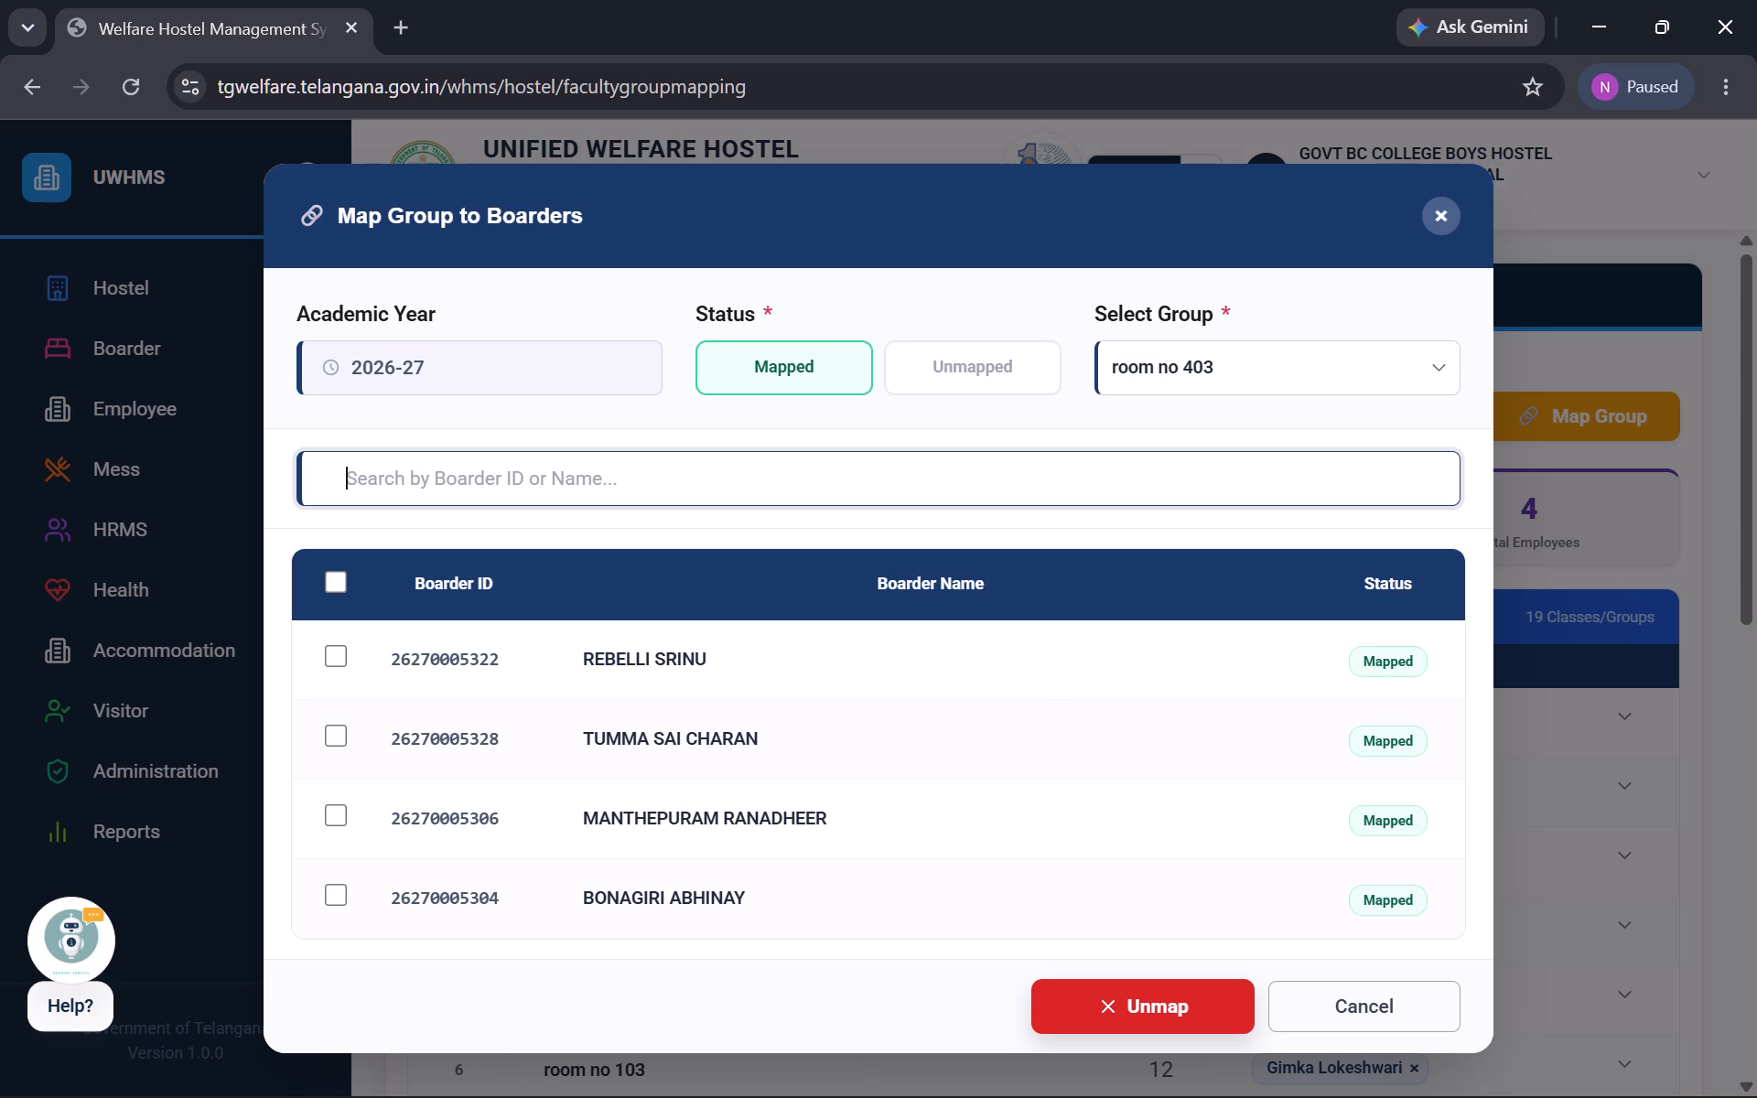
Switch to the unmapped boarders, choose Room NO: 203 as the group and look through the list.
{"action": "left_click", "coordinate": [997, 361]}
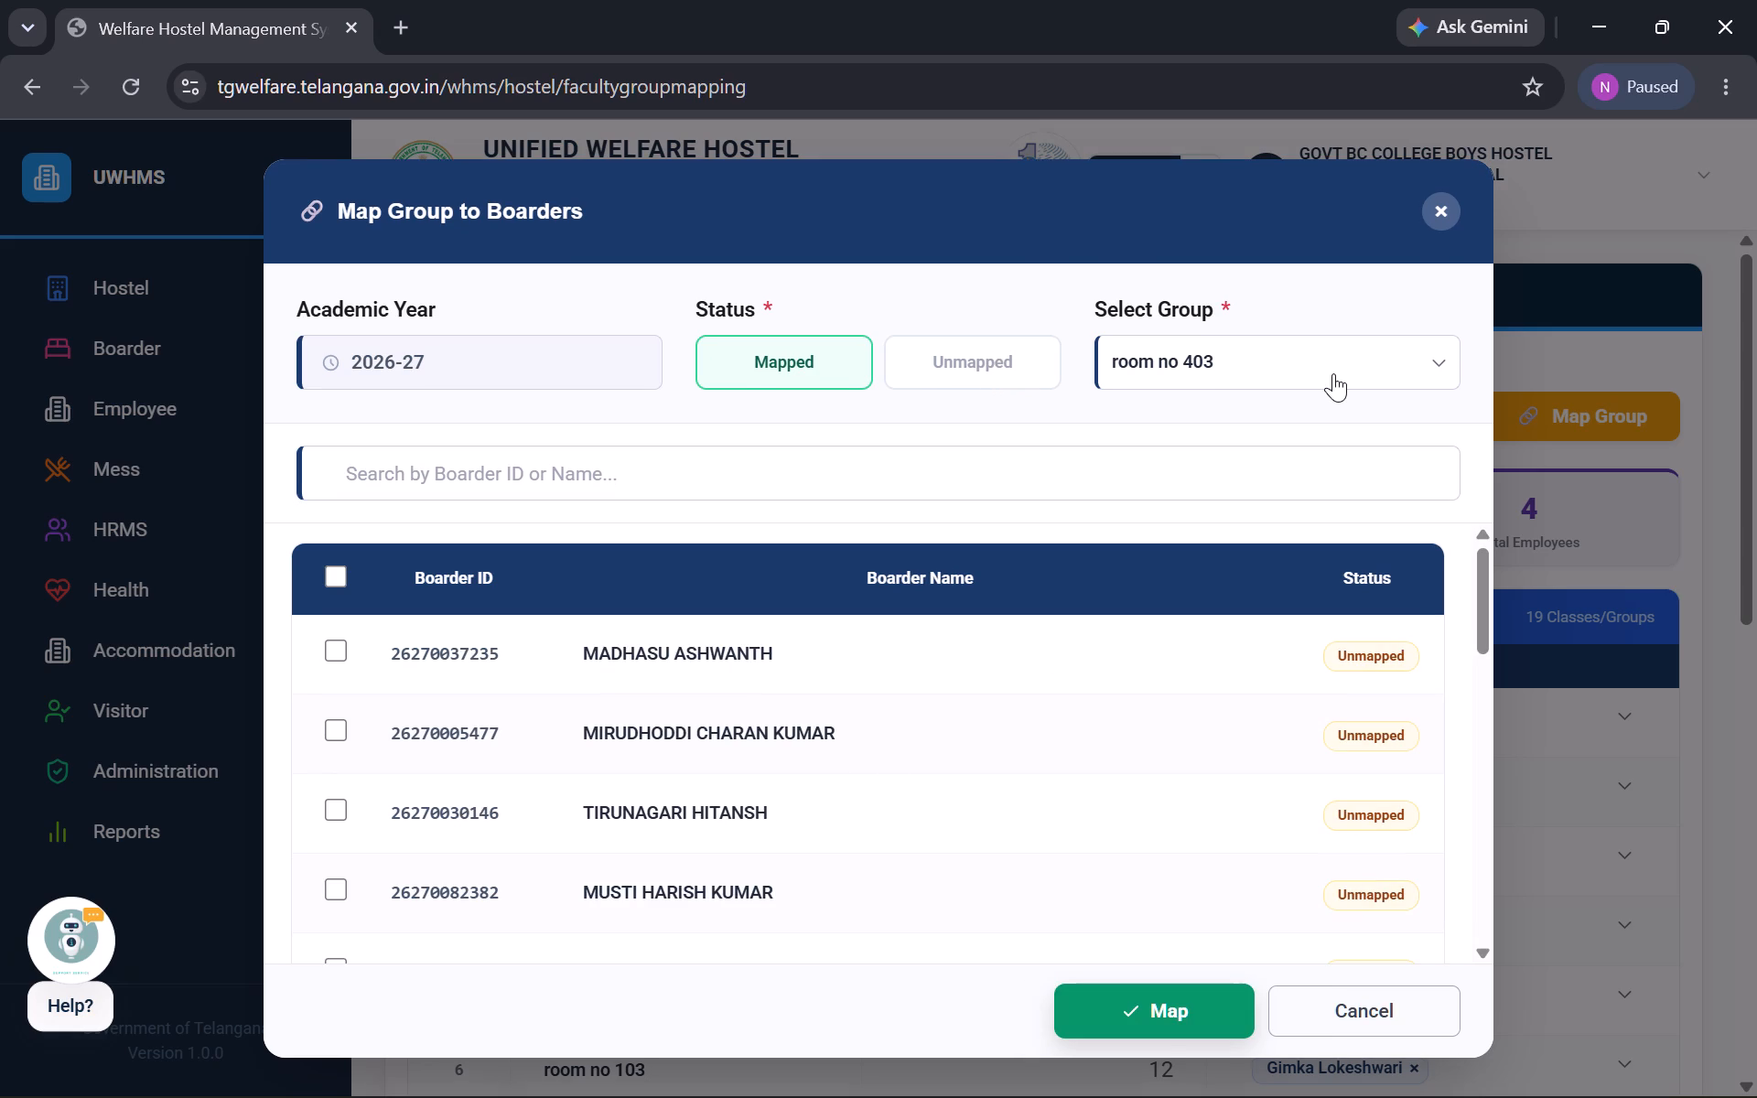
{"action": "left_click", "coordinate": [1320, 351]}
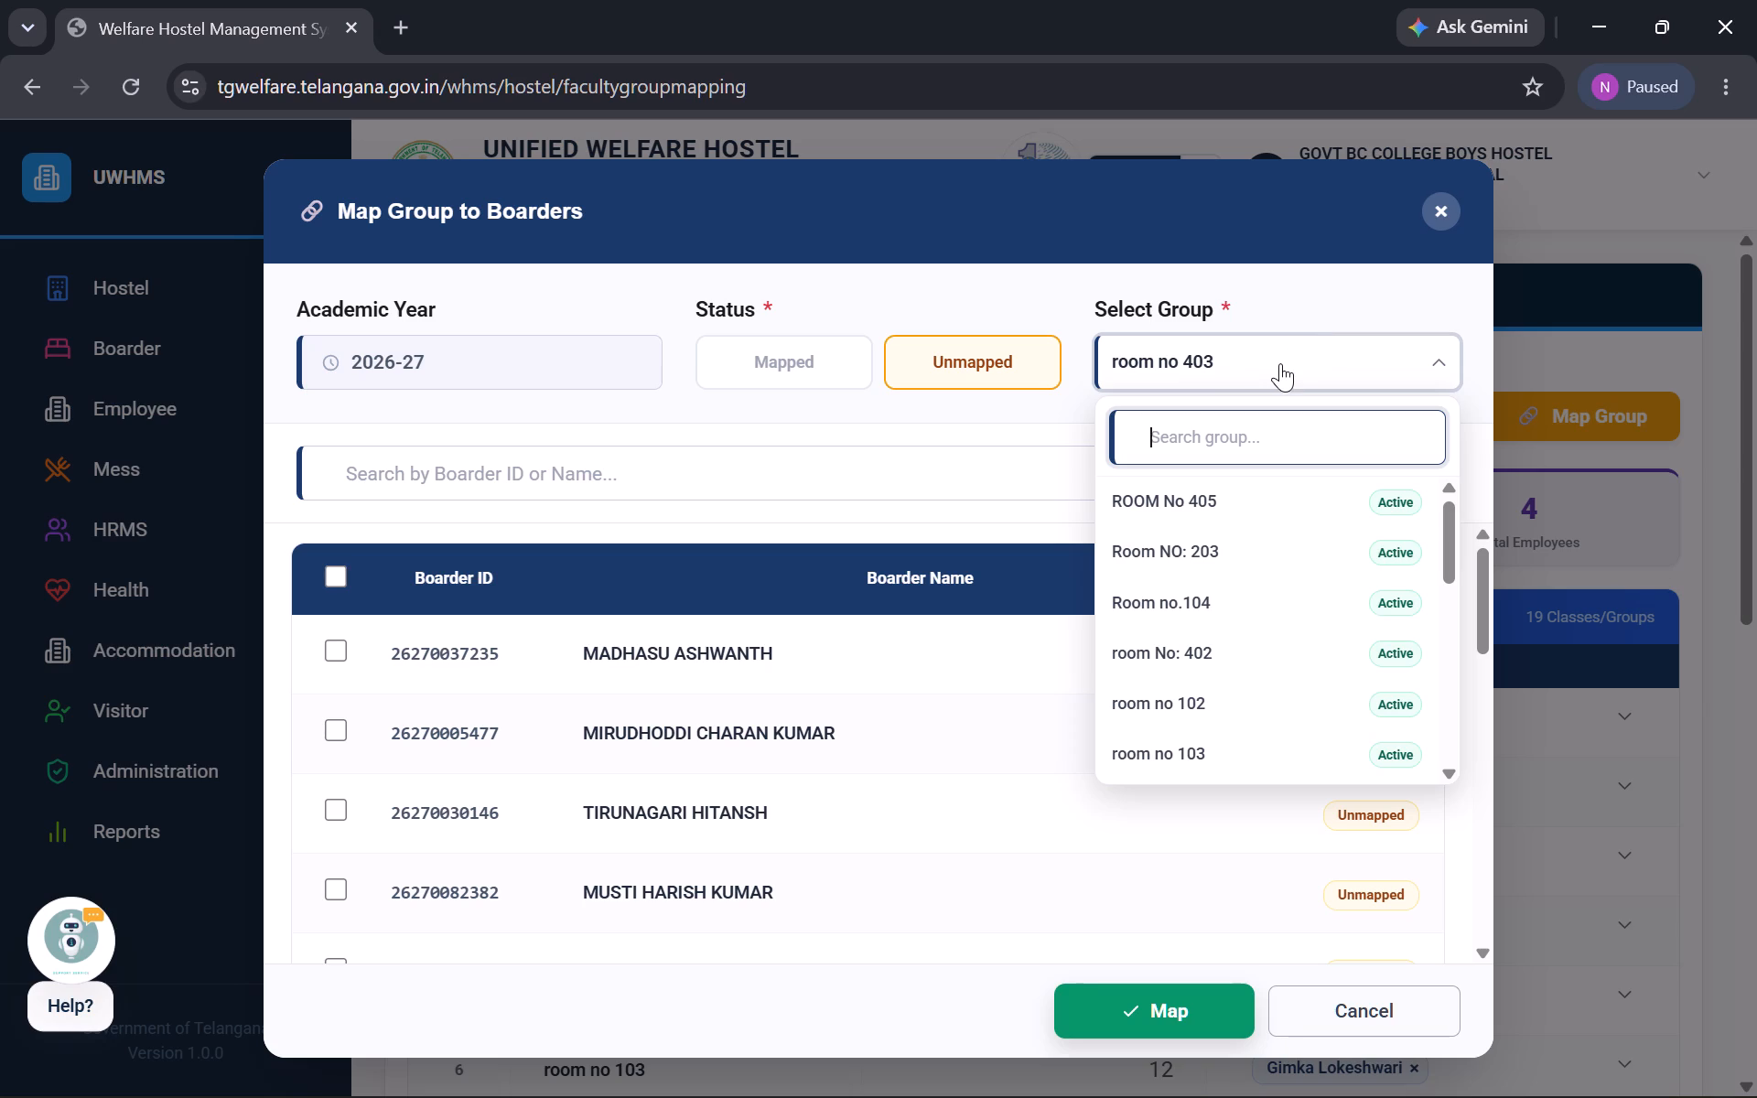
{"action": "left_click", "coordinate": [1261, 558]}
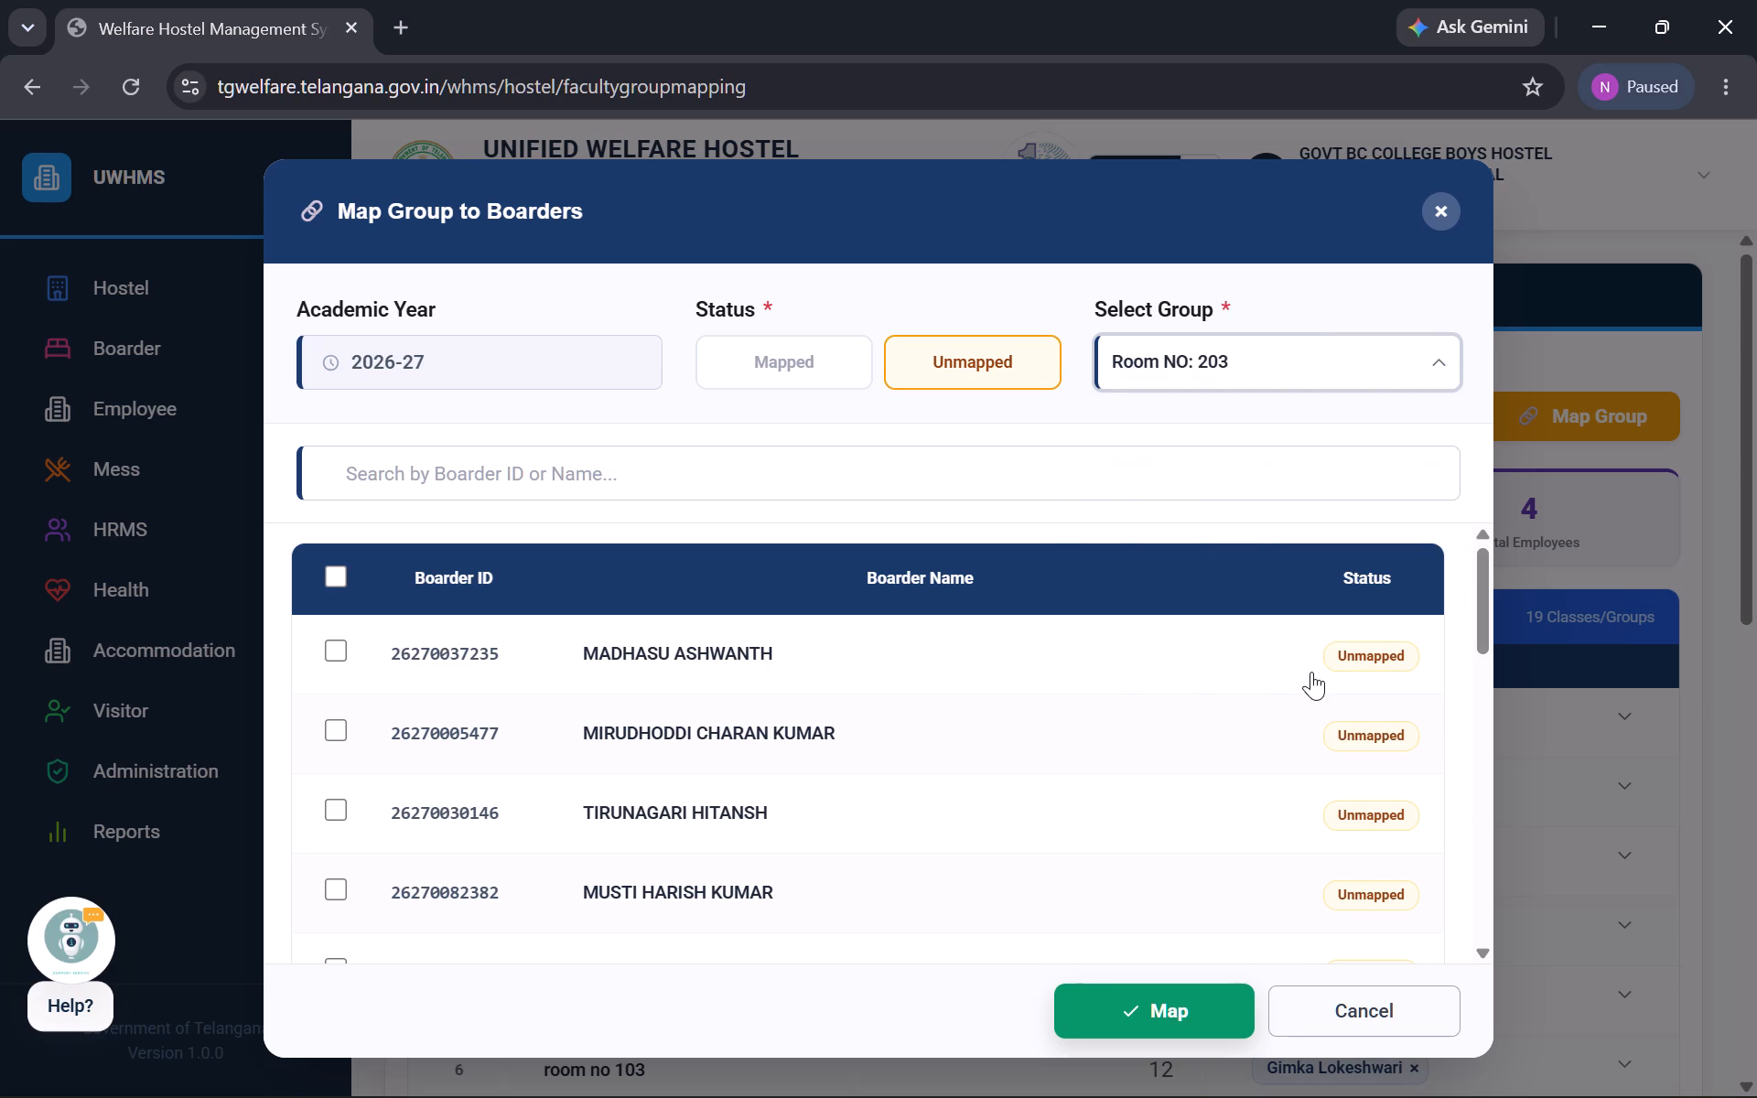
{"action": "left_click", "coordinate": [1475, 903]}
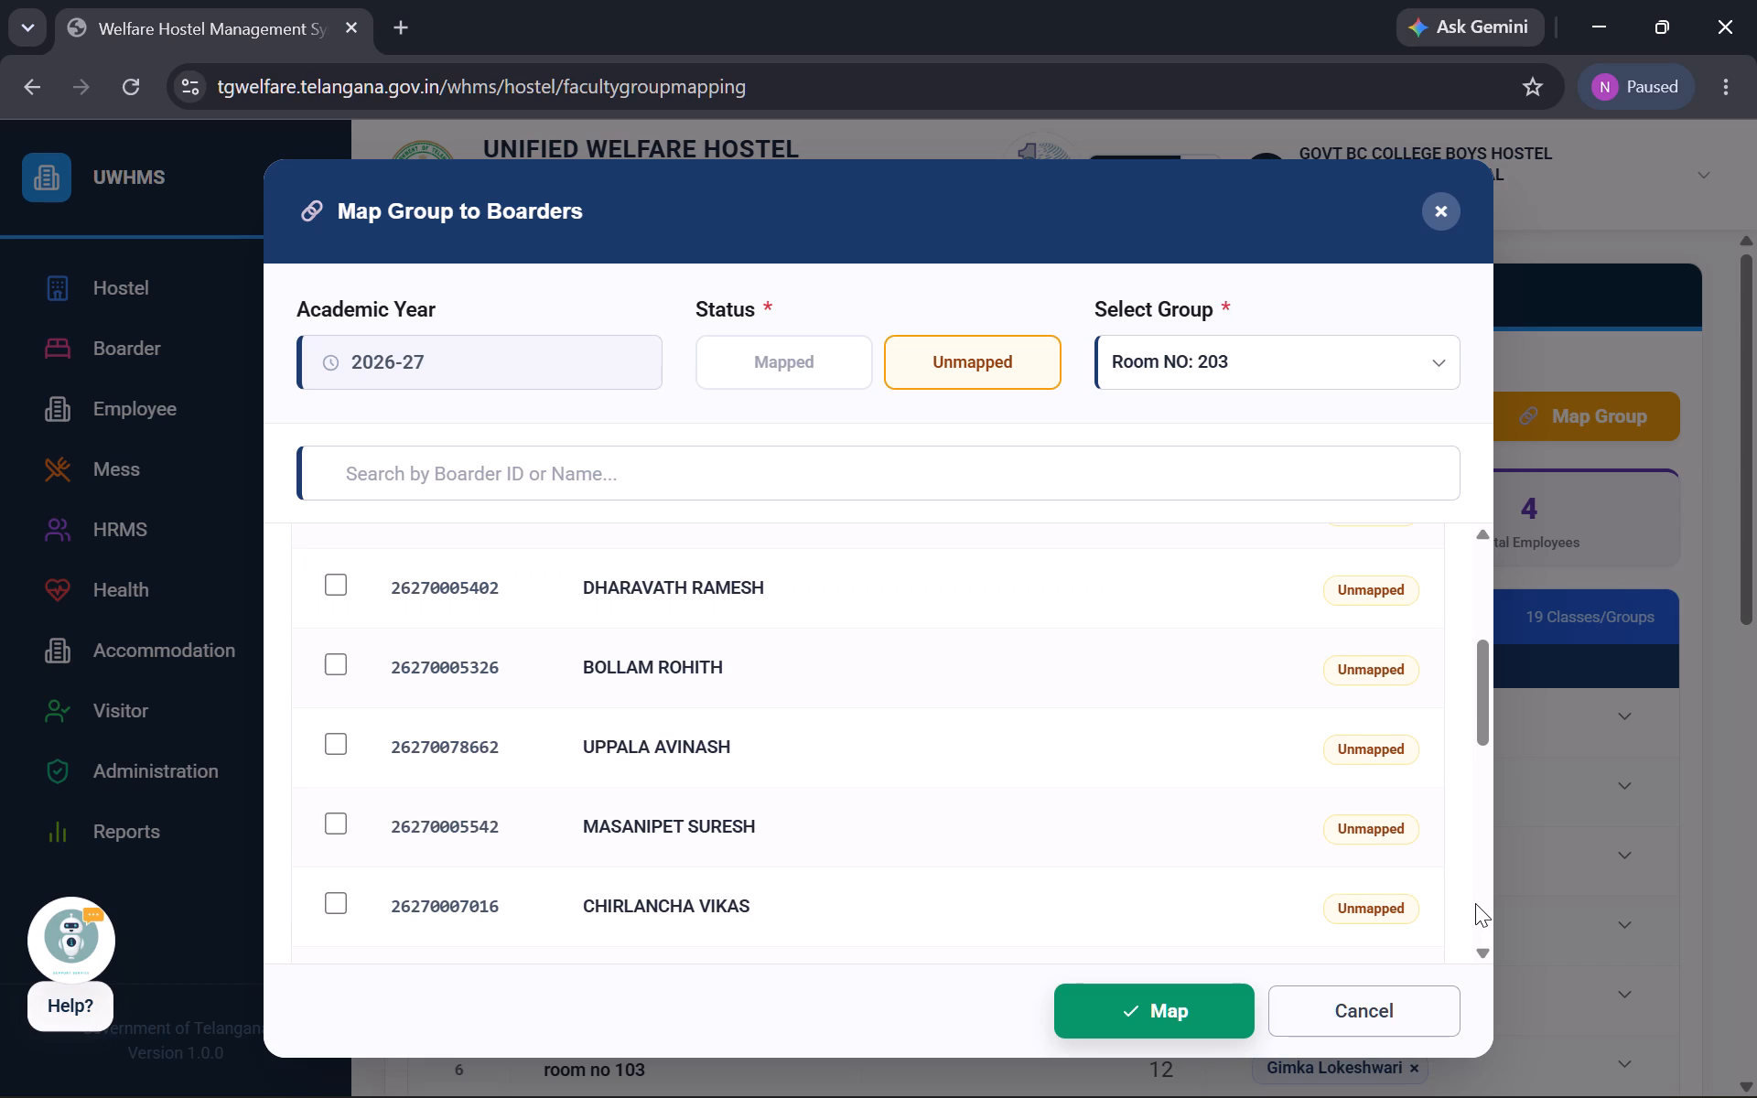
{"action": "left_click", "coordinate": [1475, 903]}
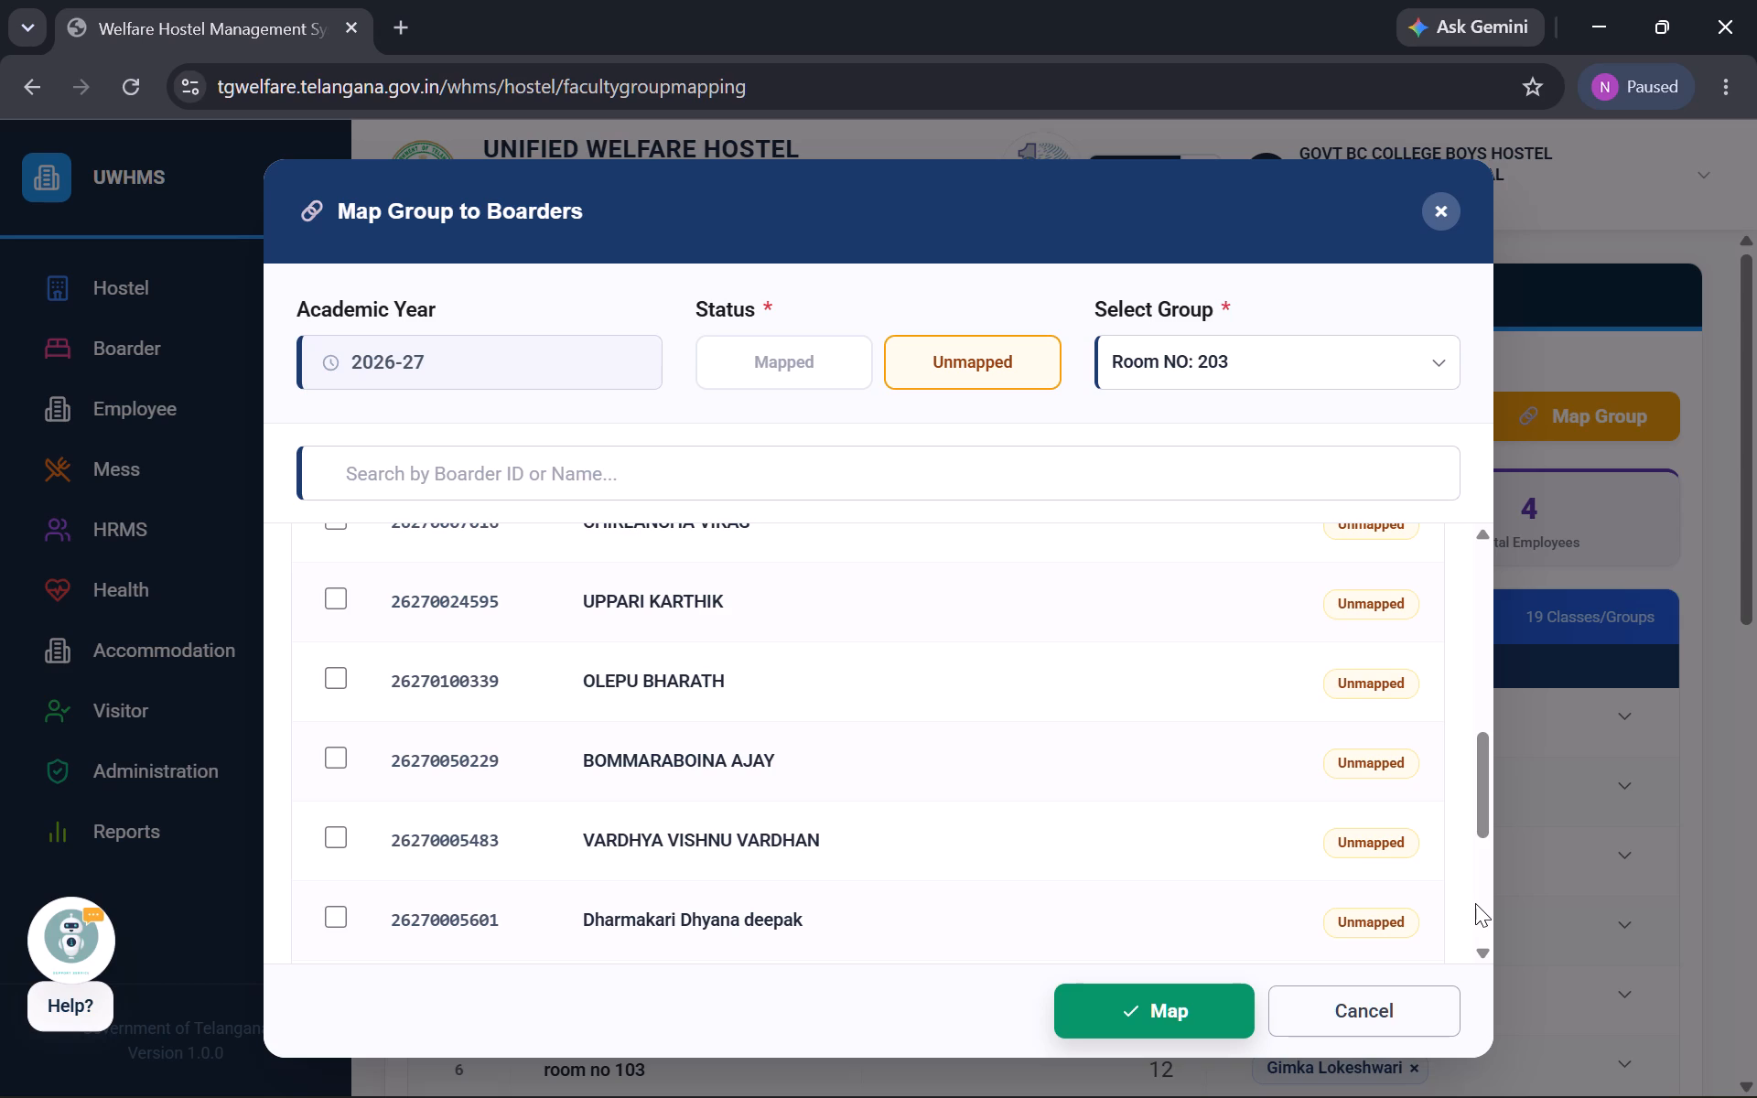
Look through the available room groups, keeping Room NO: 203 as the group and leaving no boarder selected.
{"action": "left_click", "coordinate": [1332, 367]}
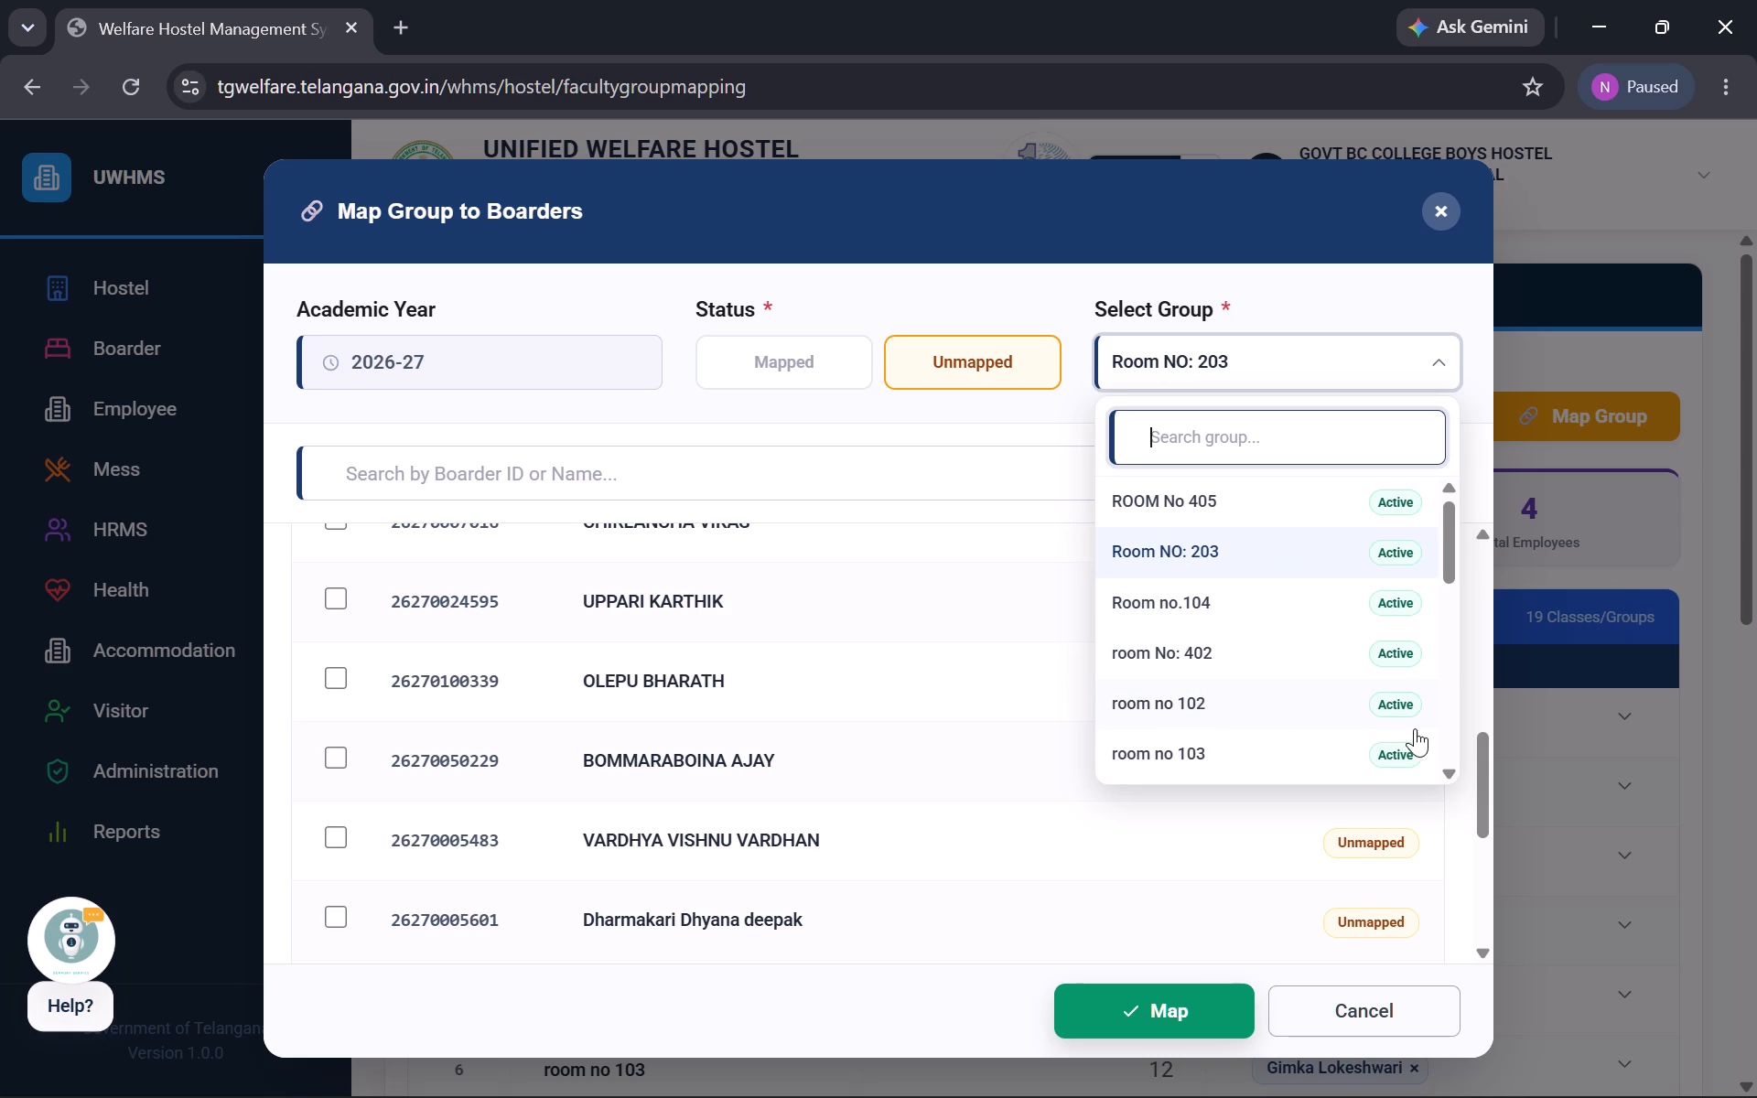
{"action": "left_click", "coordinate": [1448, 740]}
{"action": "left_click", "coordinate": [1448, 740]}
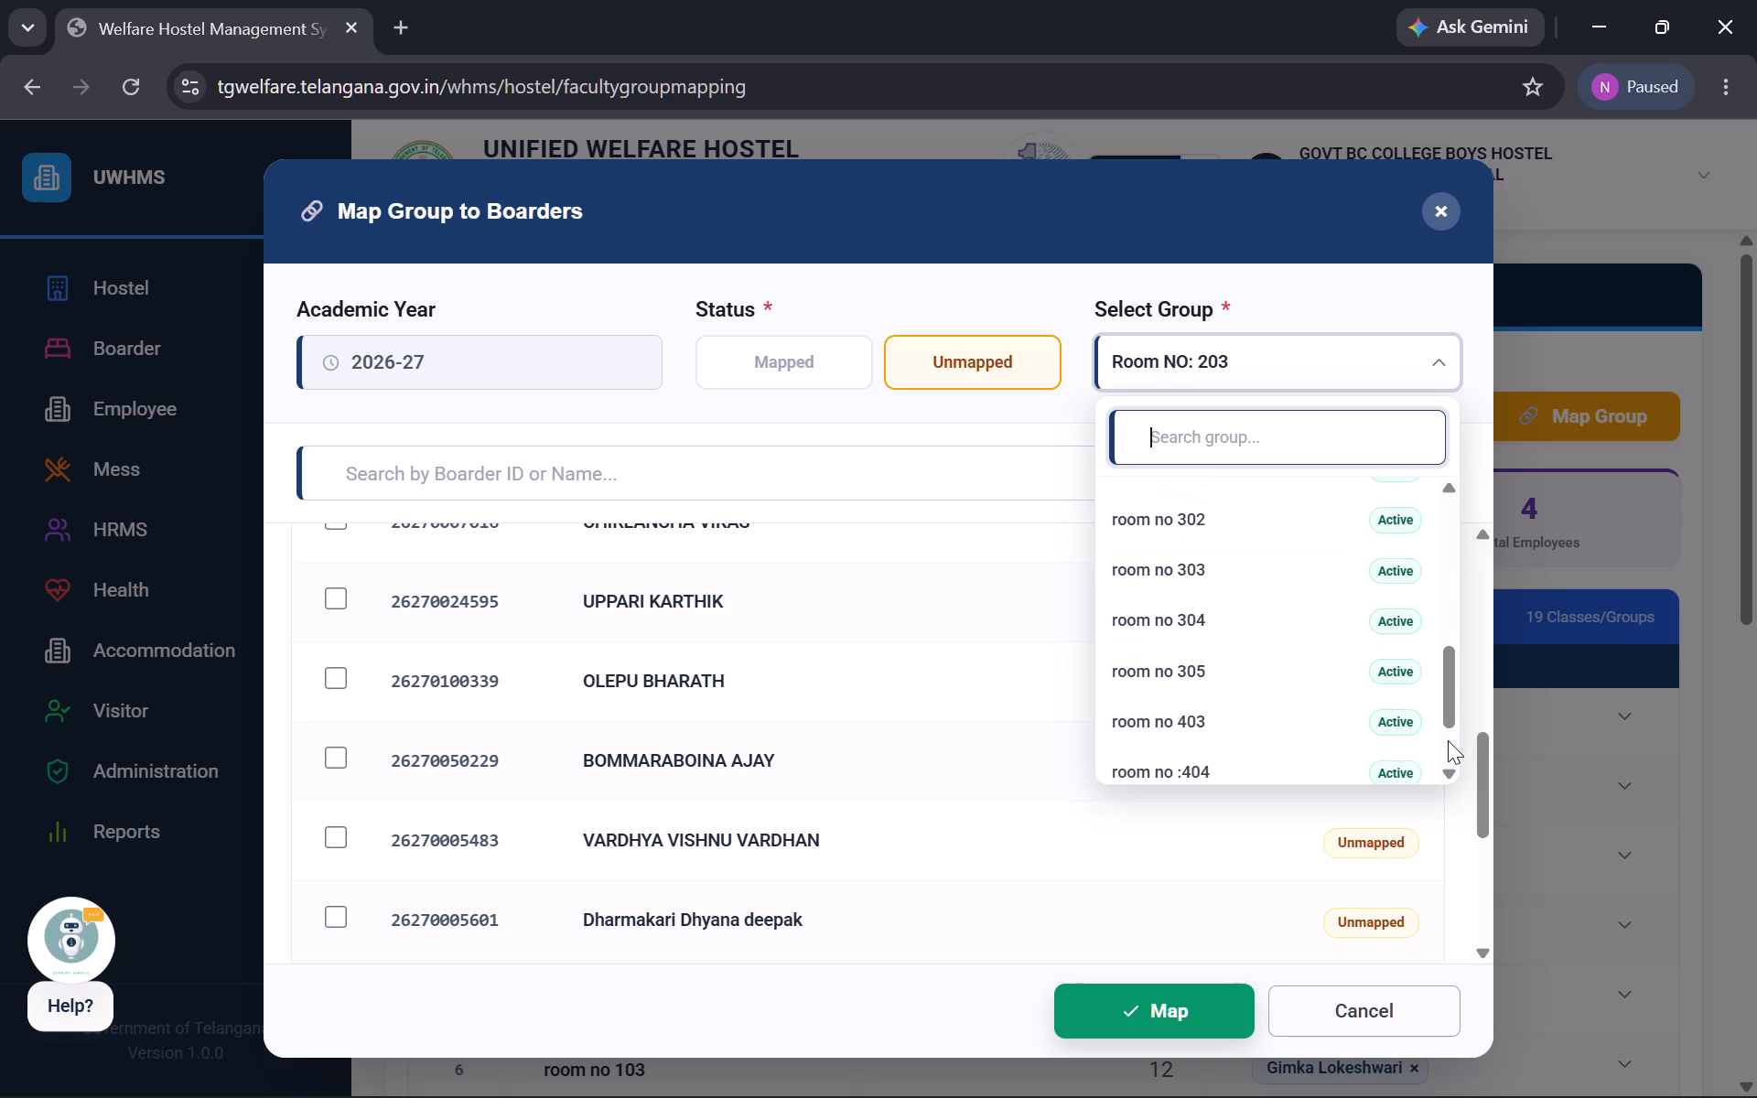
{"action": "left_click", "coordinate": [1448, 740]}
{"action": "left_click", "coordinate": [1448, 740]}
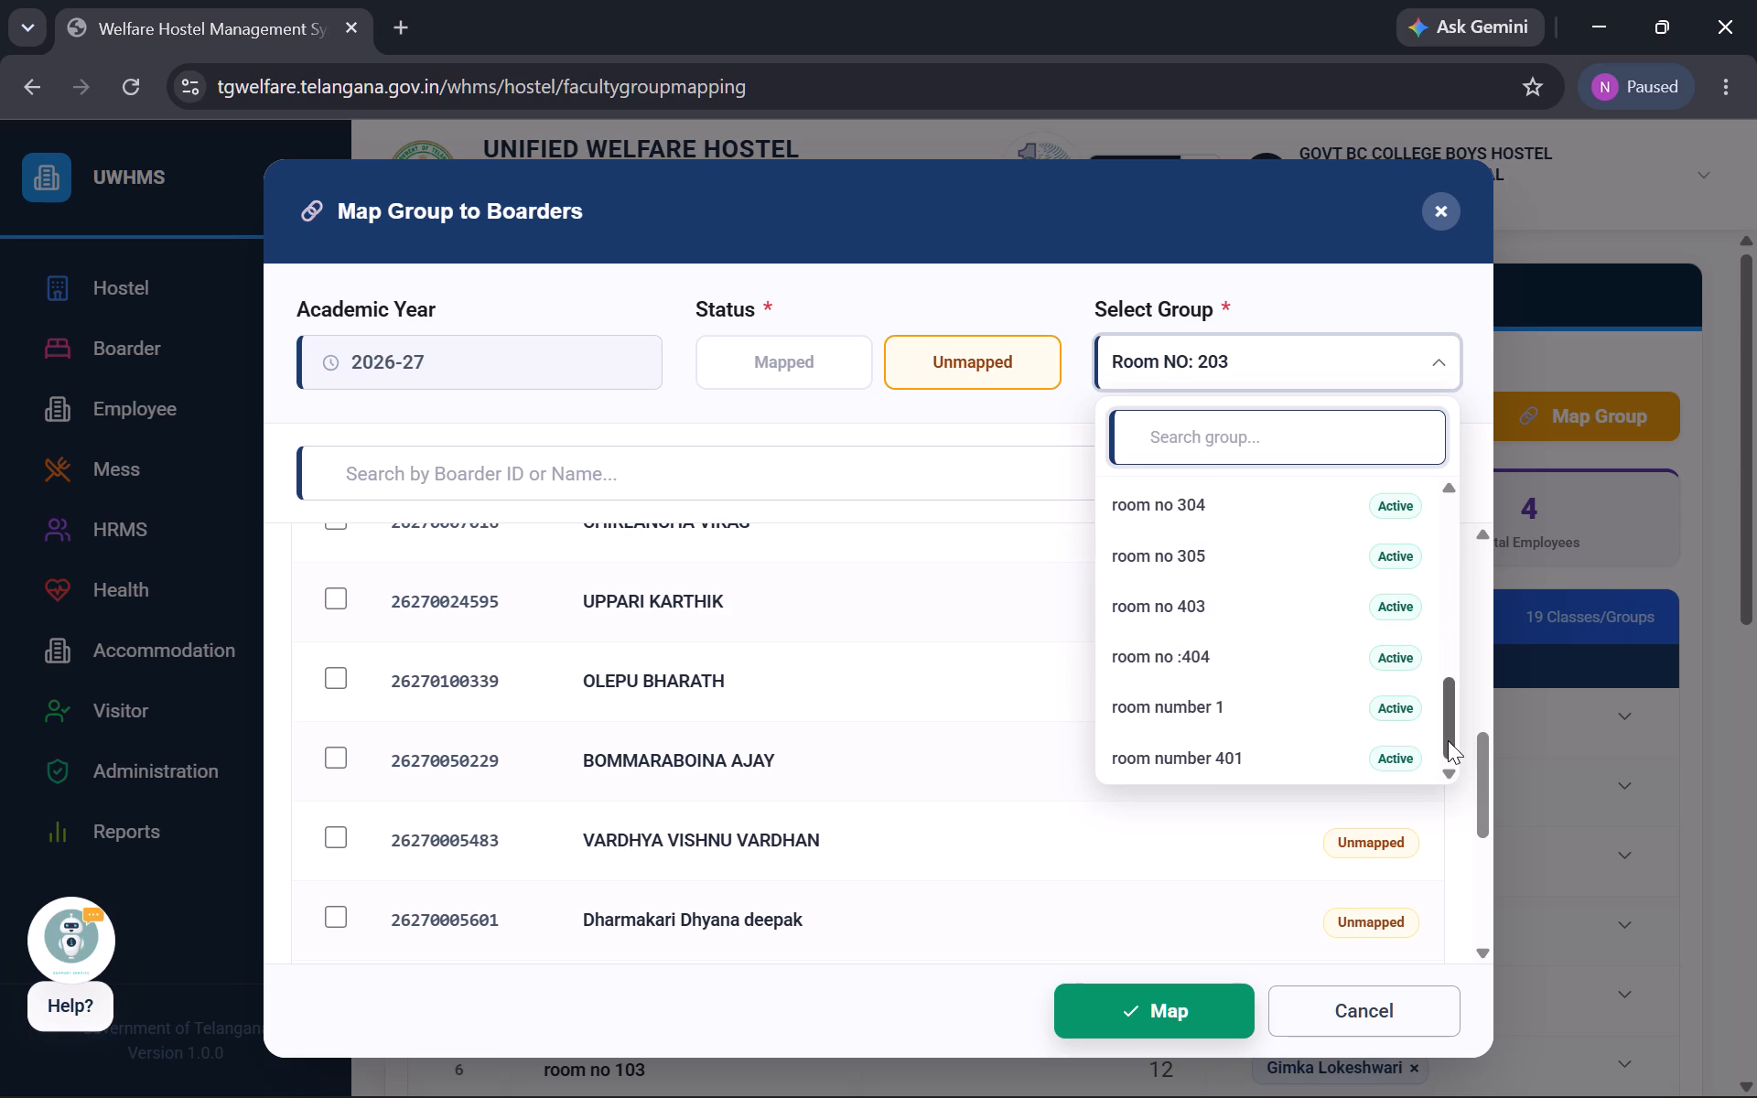
{"action": "double_click", "coordinate": [1453, 517]}
{"action": "left_click", "coordinate": [1453, 517]}
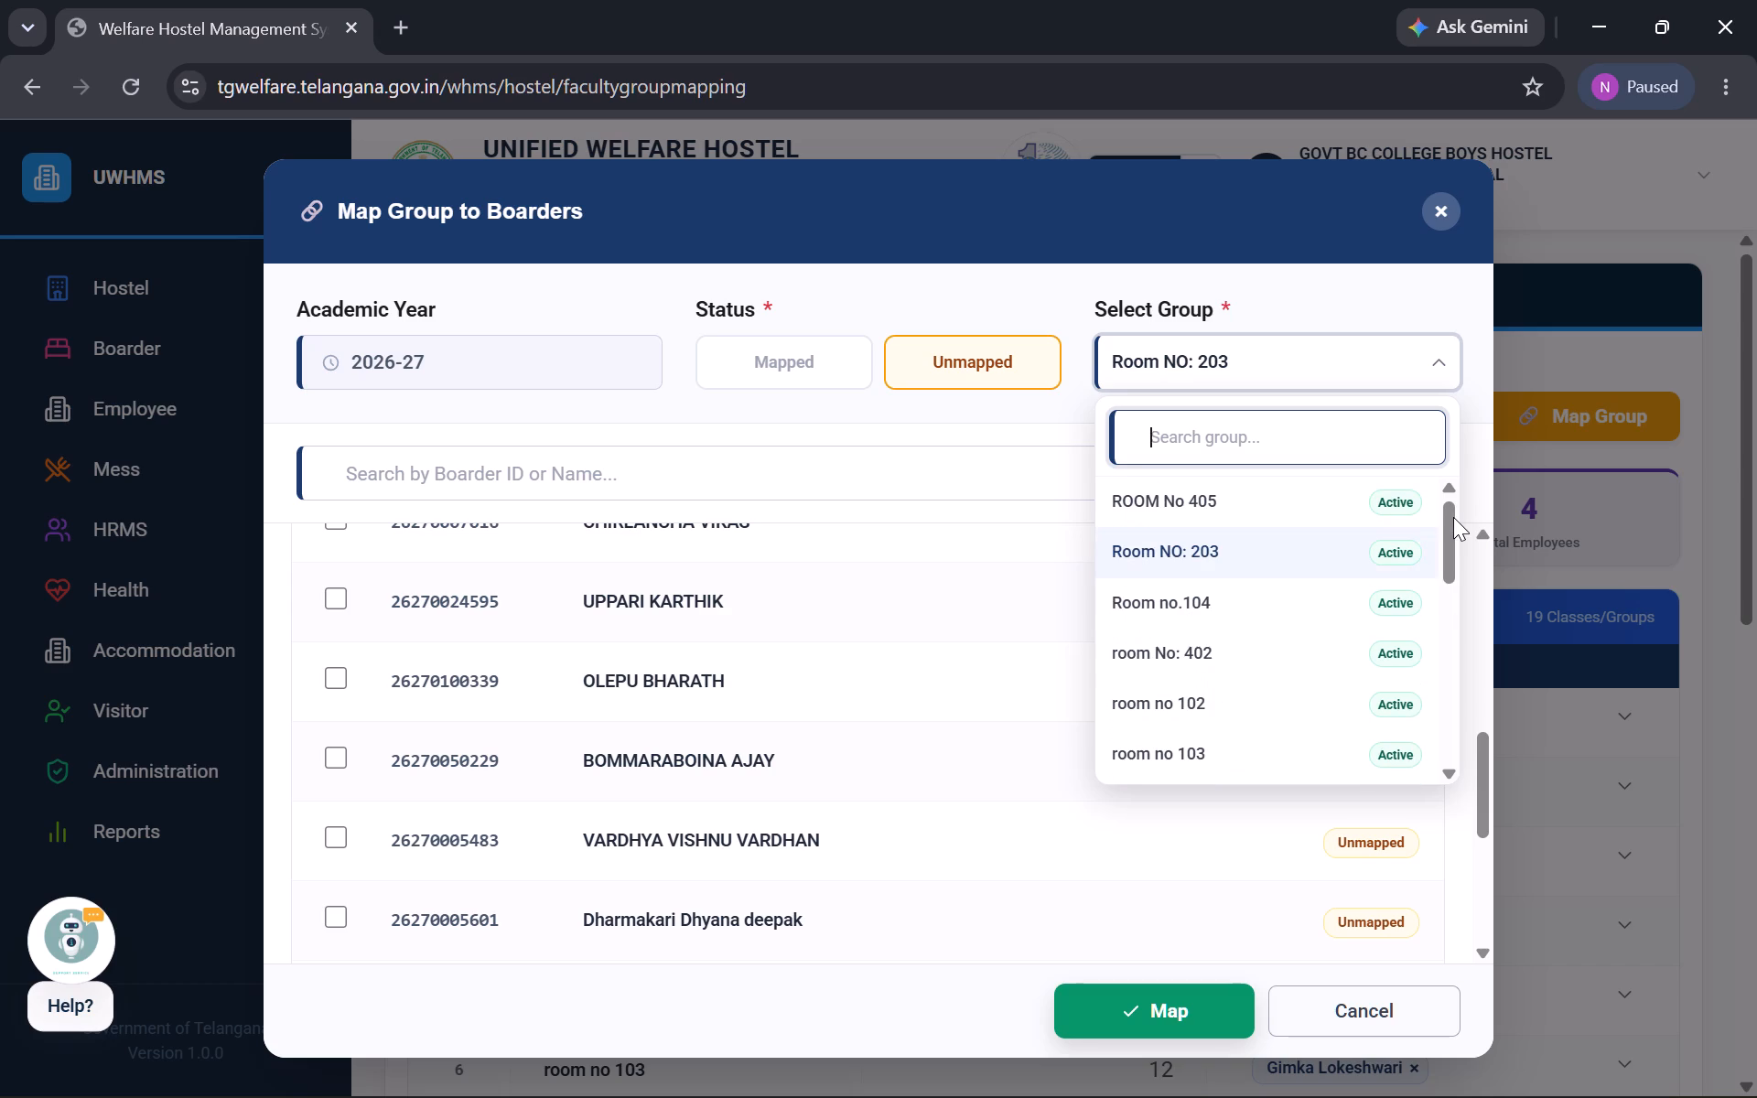
{"action": "left_click", "coordinate": [1453, 517]}
{"action": "left_click", "coordinate": [965, 857]}
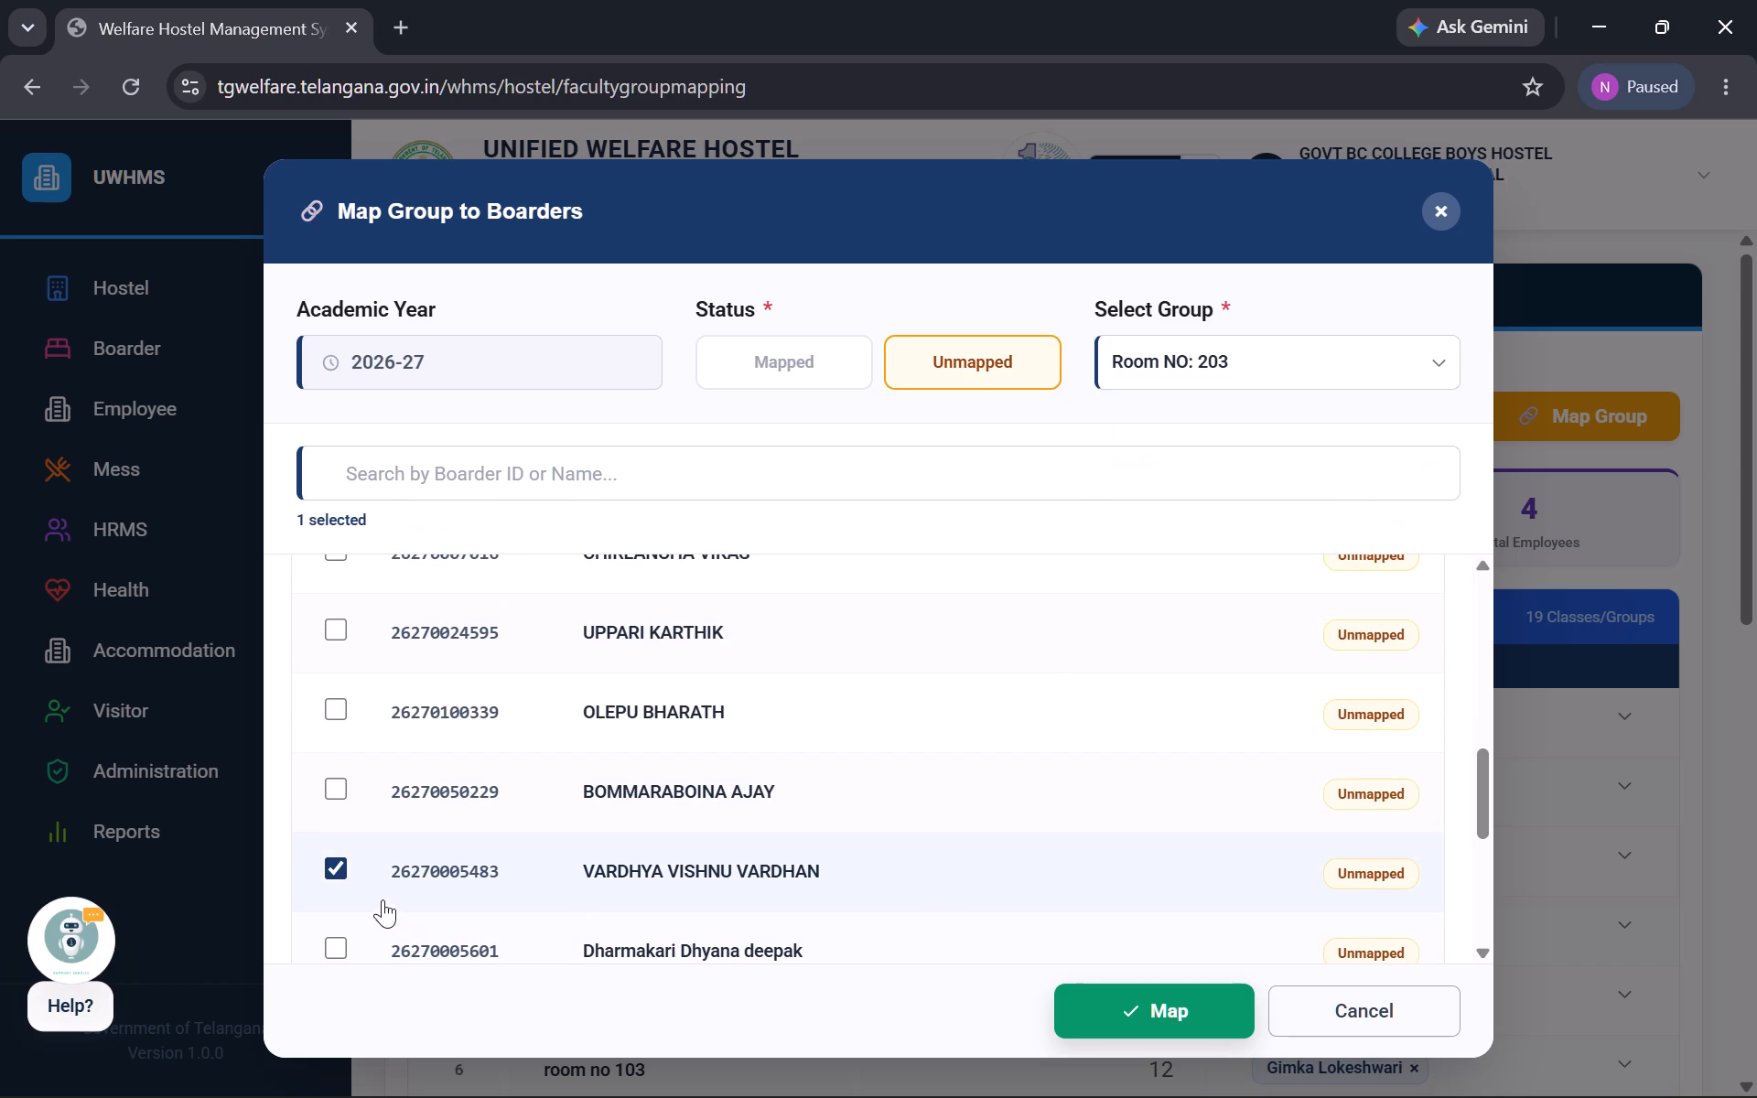
{"action": "left_click", "coordinate": [339, 878]}
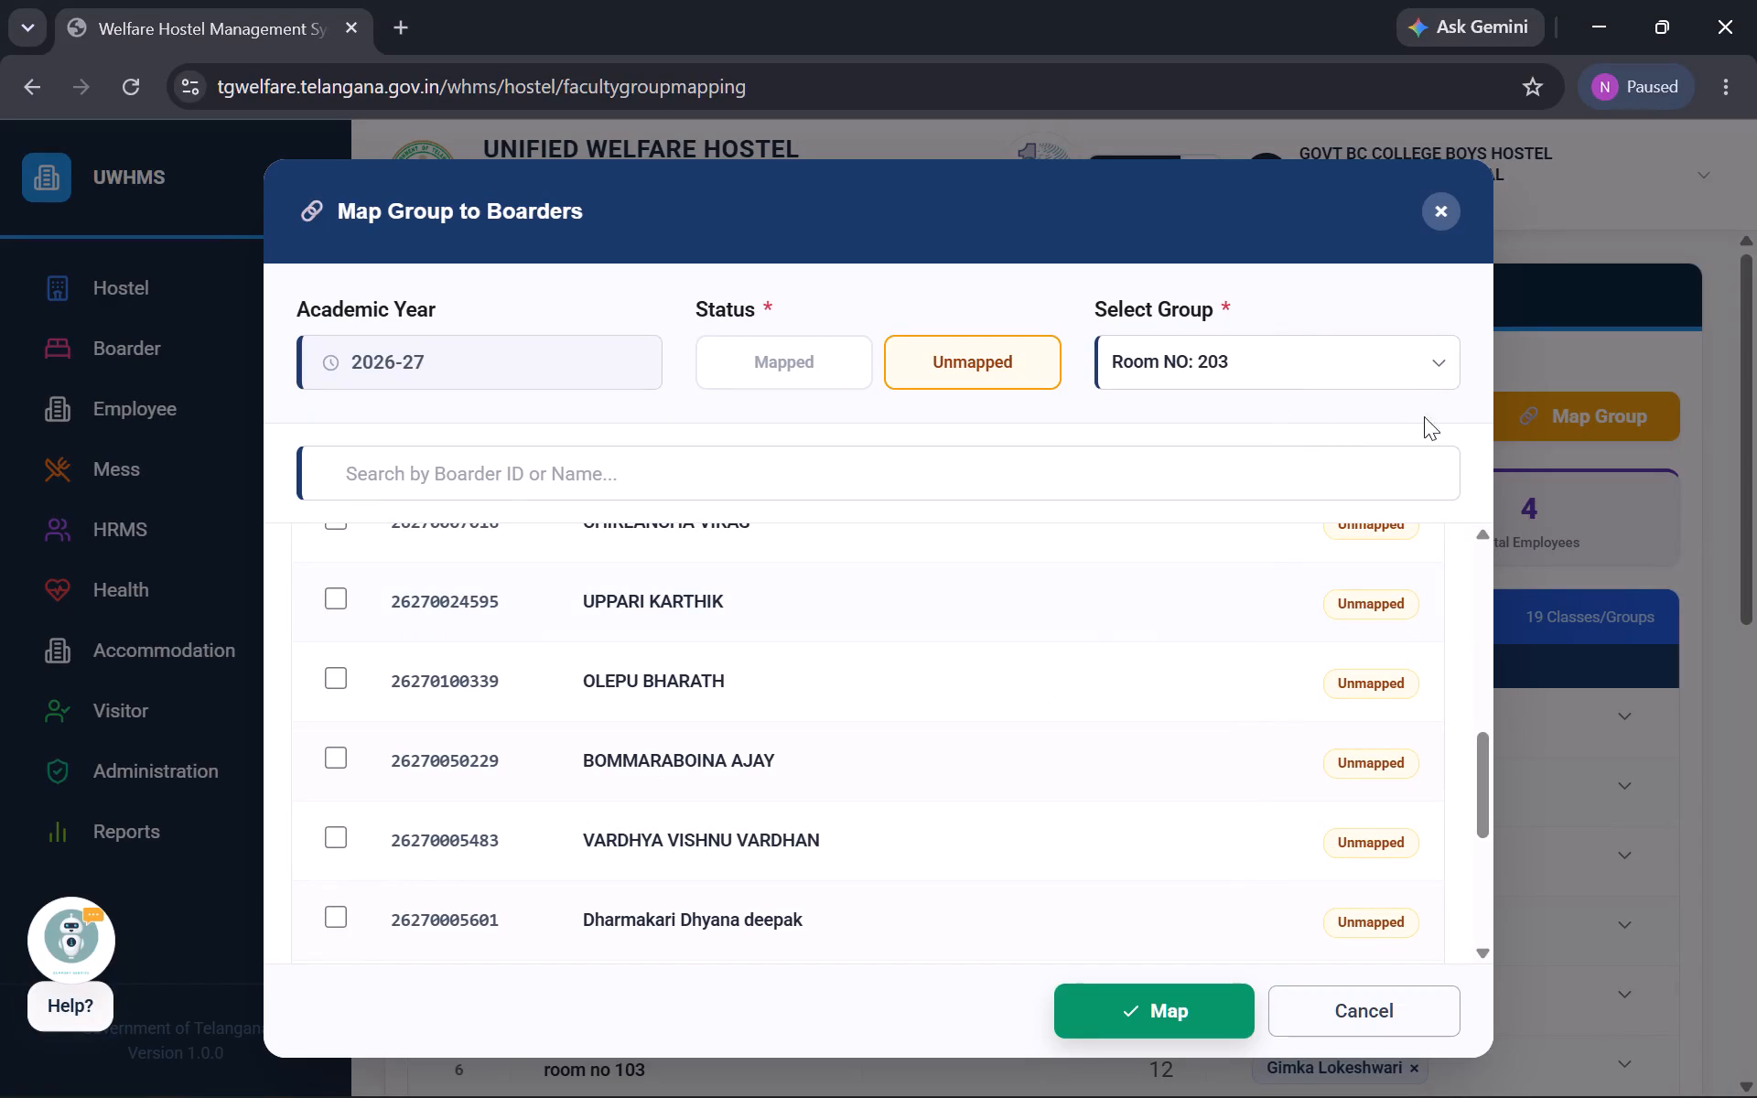
Show the boarders mapped to Room NO: 203 and look through the whole list.
{"action": "left_click", "coordinate": [1486, 575]}
{"action": "left_click", "coordinate": [1486, 575]}
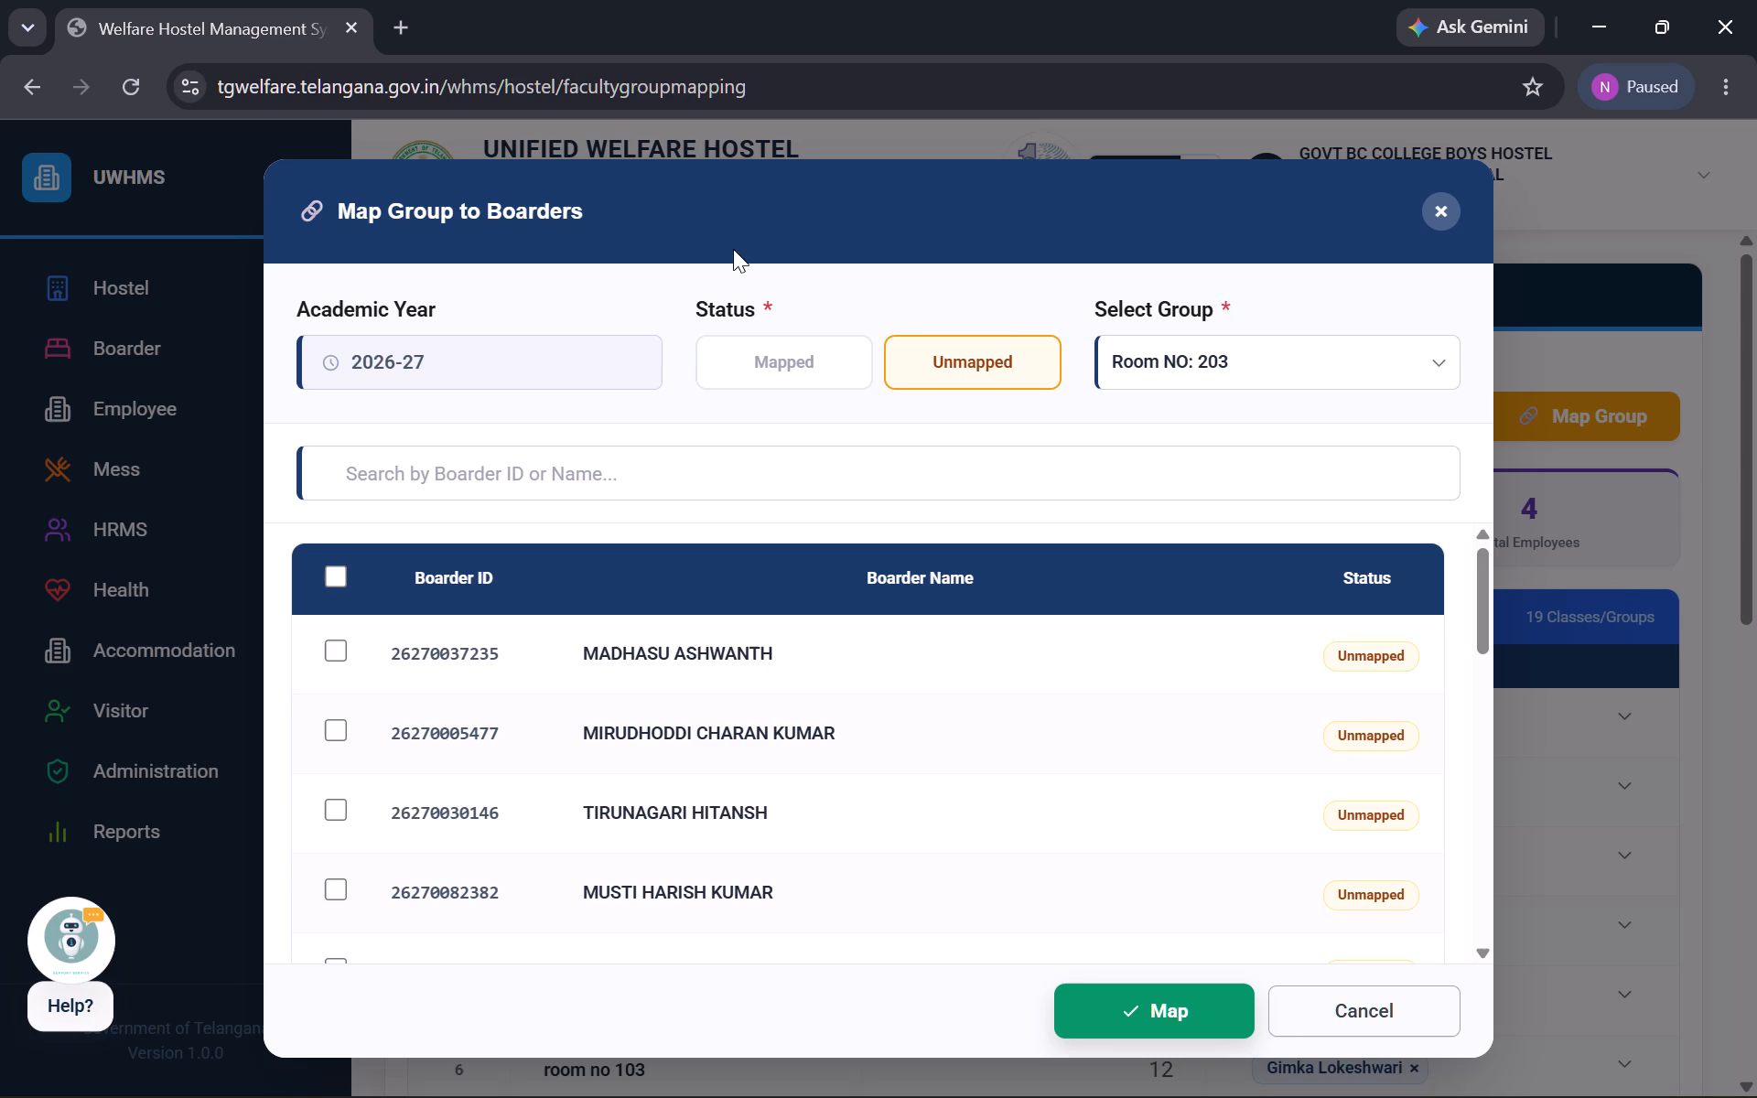
{"action": "left_click", "coordinate": [798, 359]}
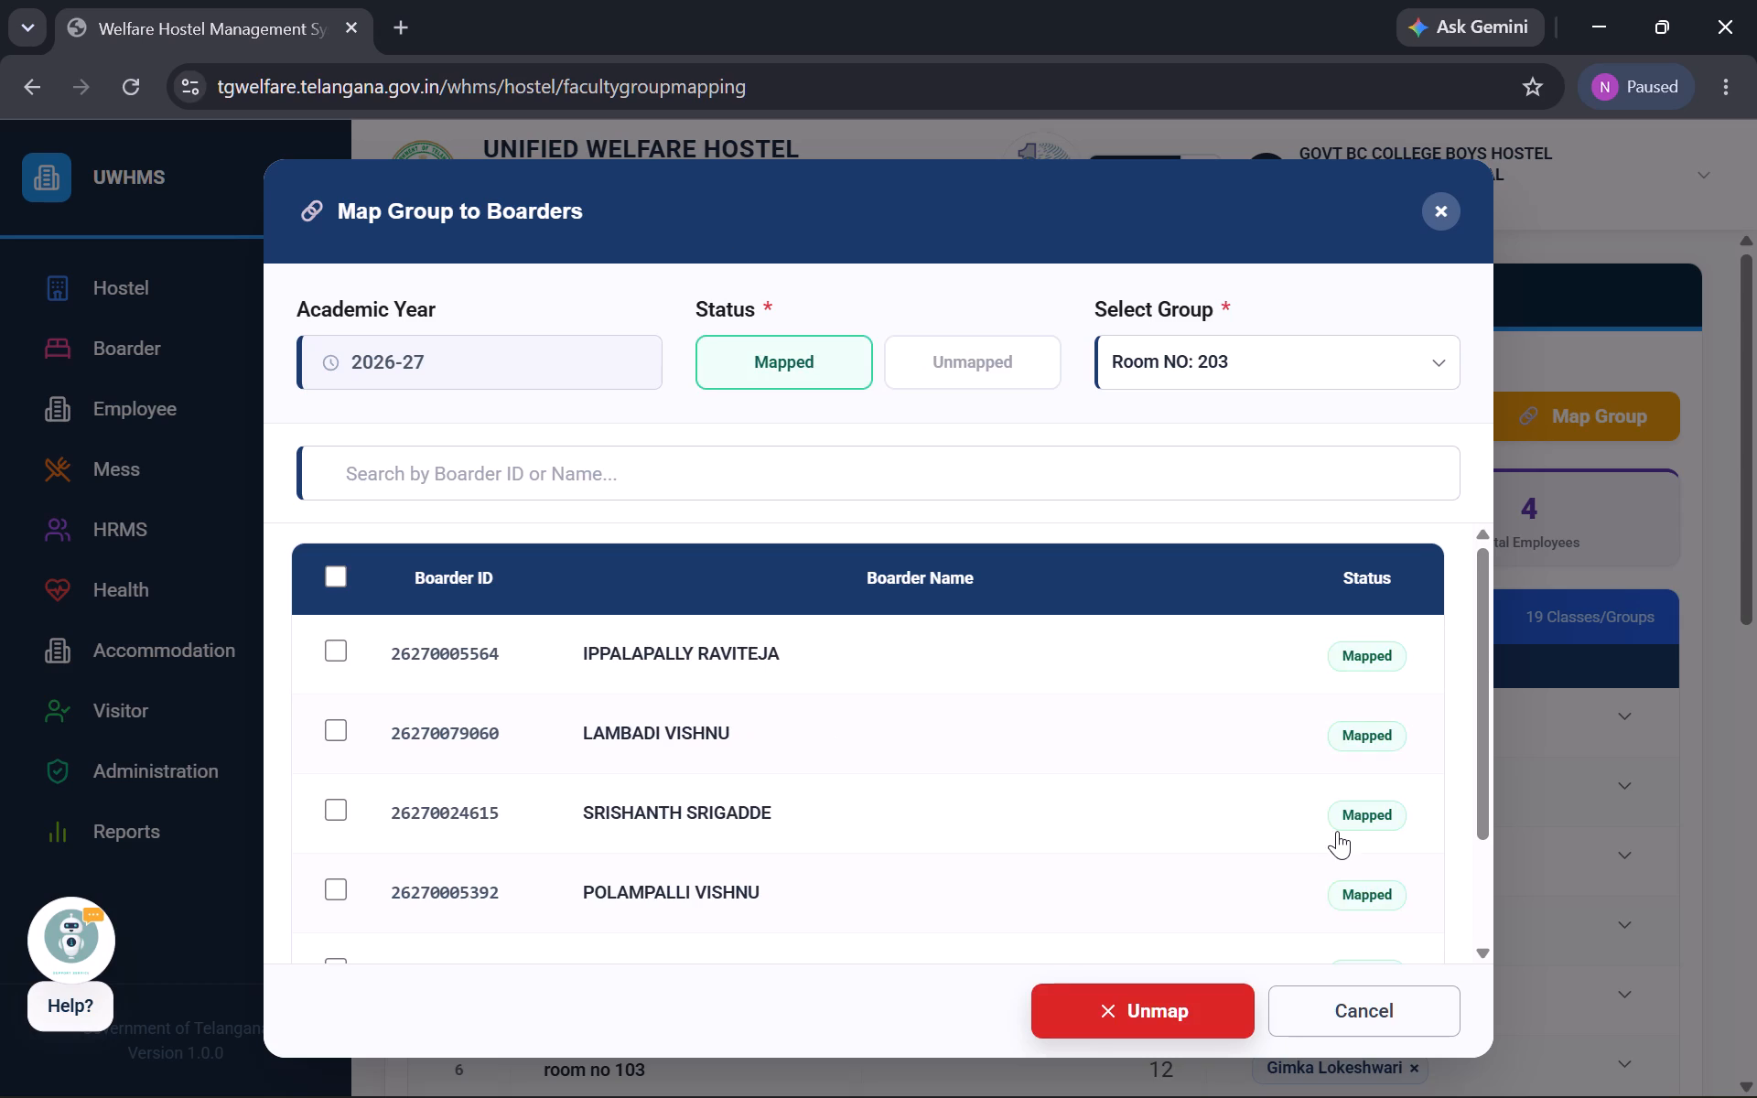
{"action": "left_click", "coordinate": [1477, 931]}
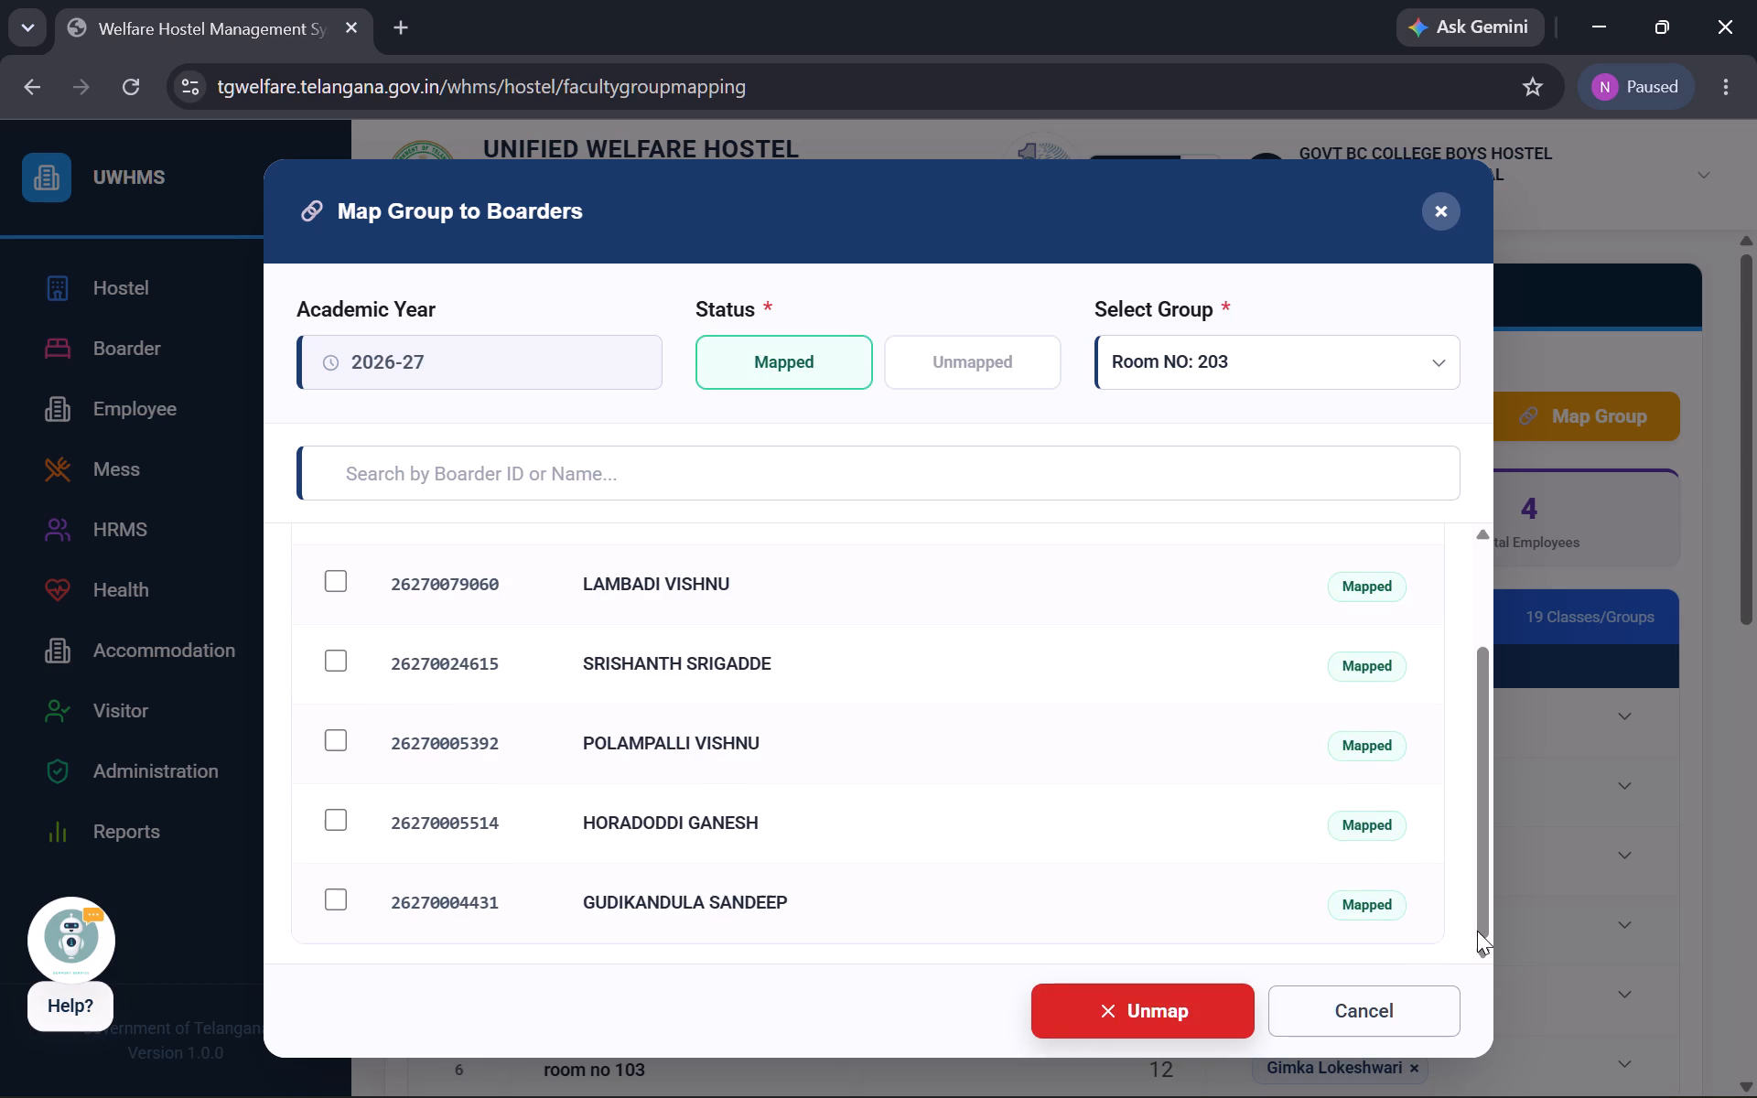
{"action": "left_click", "coordinate": [1477, 931]}
Open the choice of room groups for the mapped boarders.
{"action": "left_click", "coordinate": [1278, 359]}
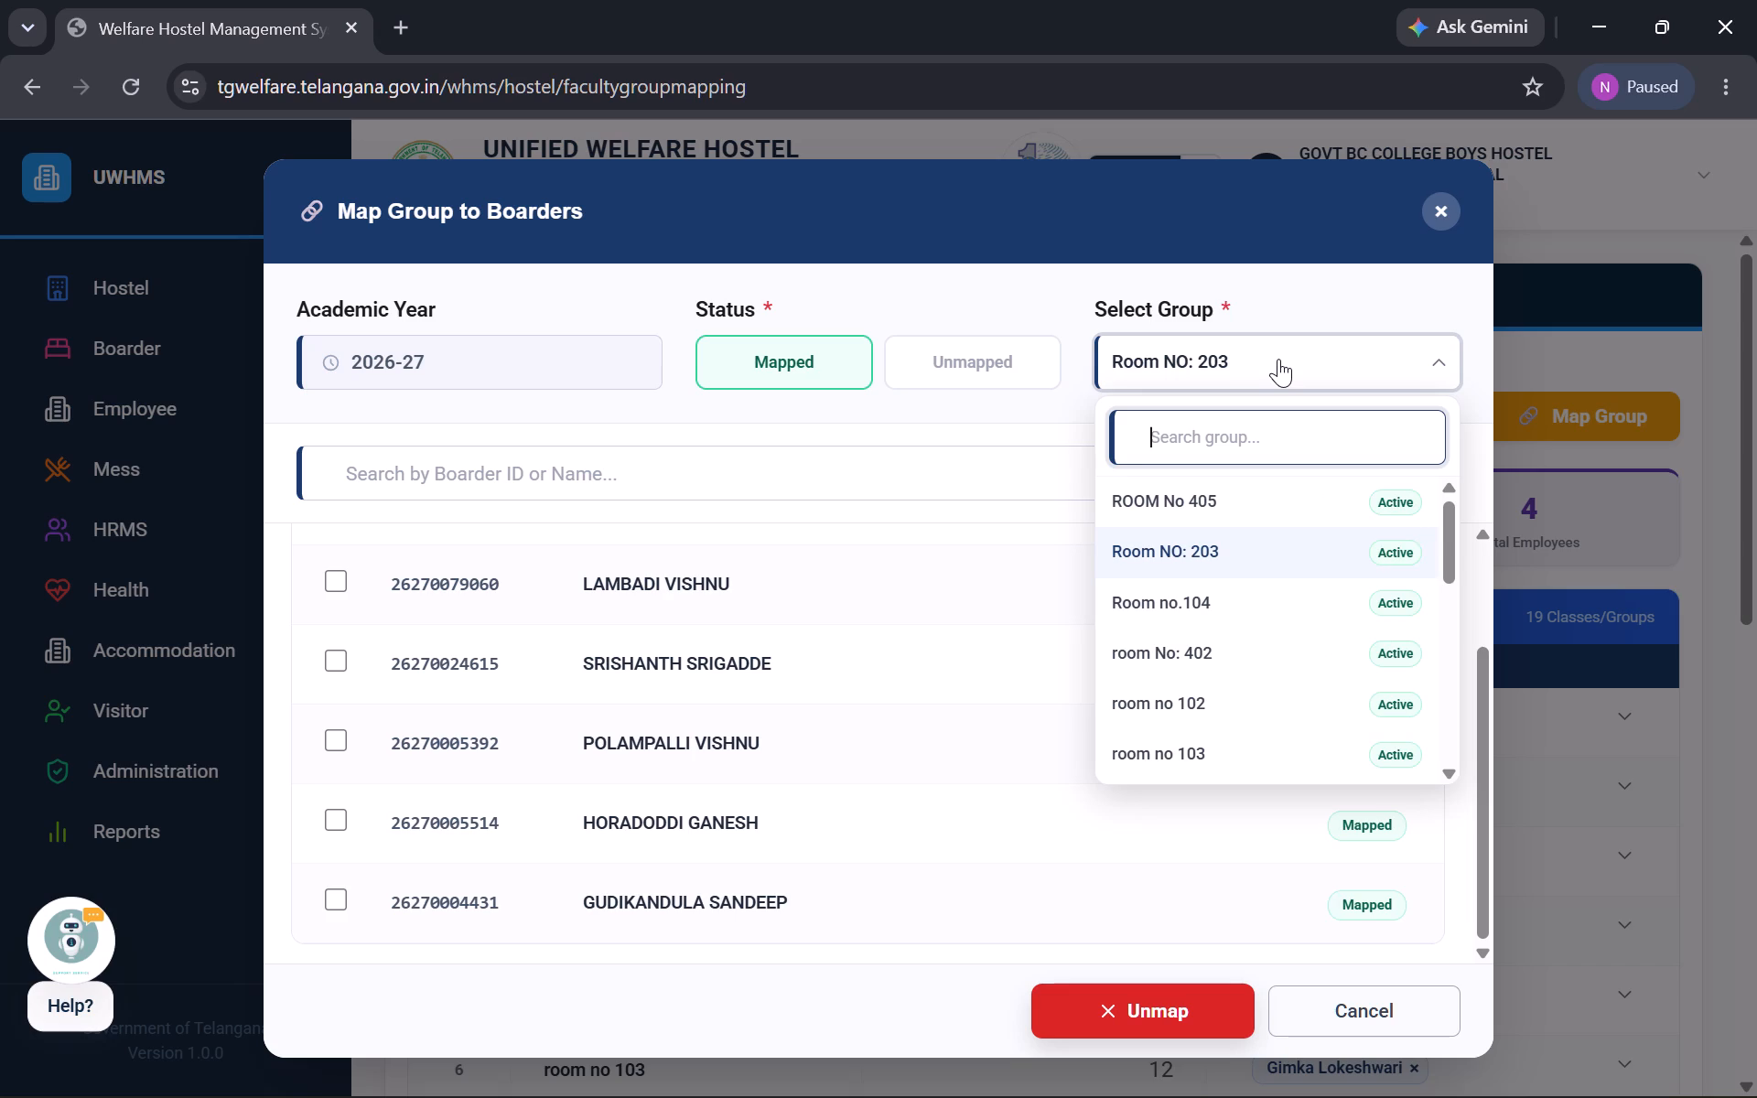